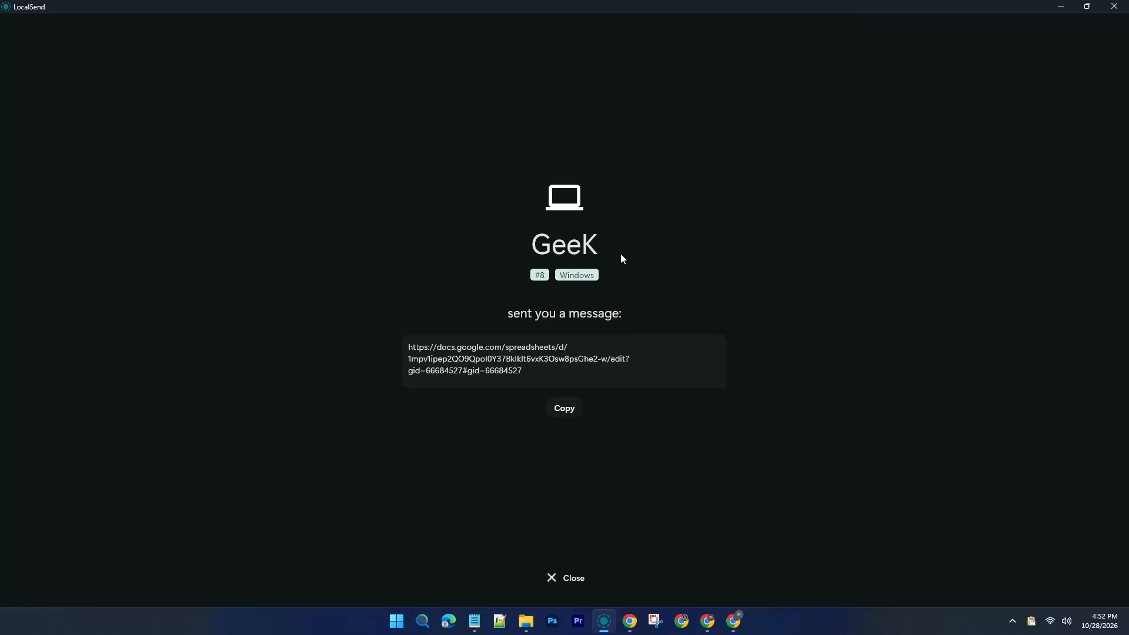
click(564, 406)
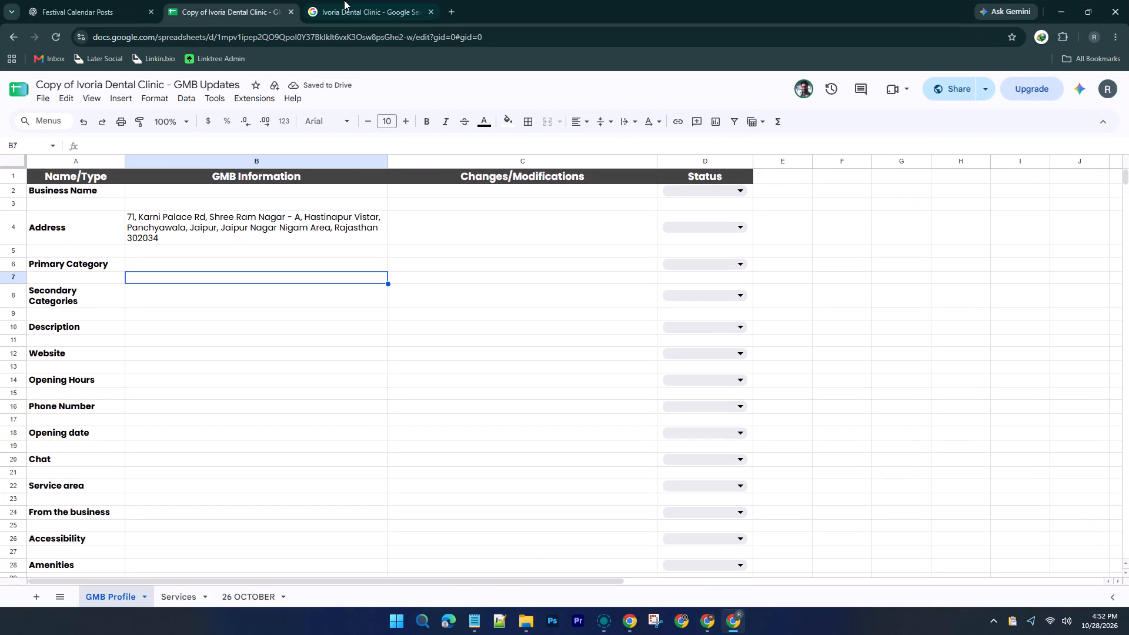
click(345, 0)
drag(440, 177, 161, 189)
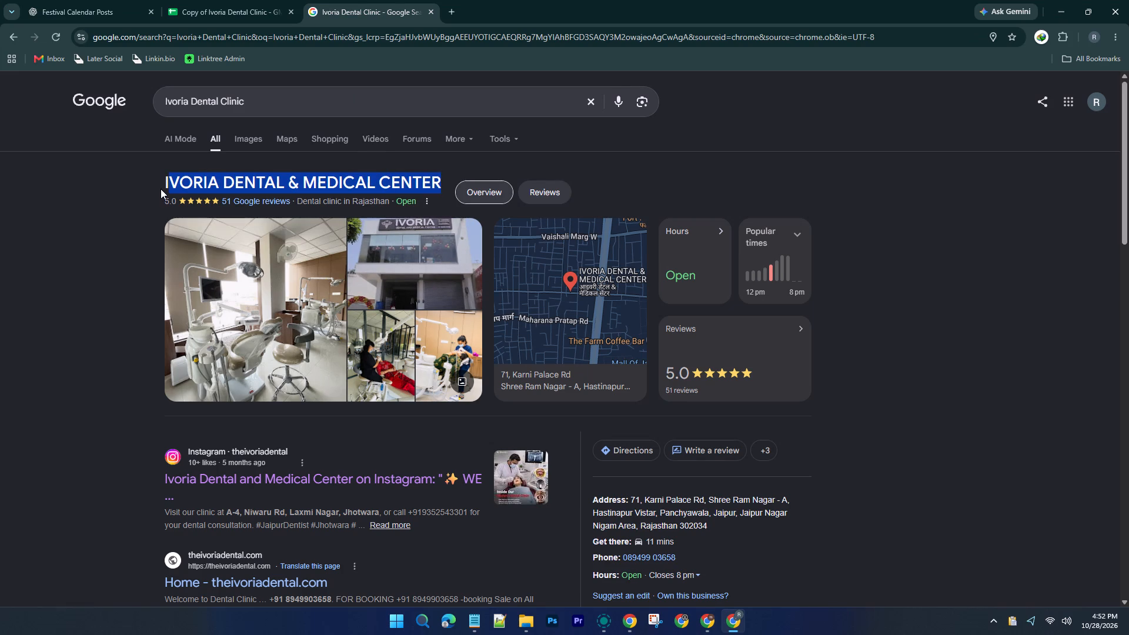
drag(161, 189, 166, 183)
key(ctrl+c)
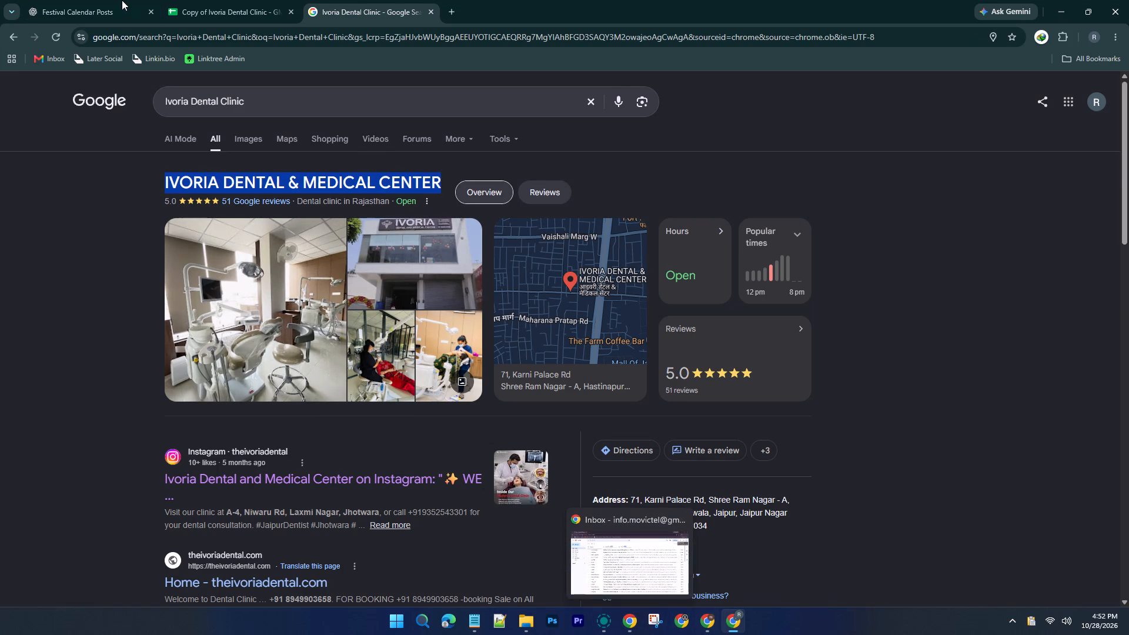
click(209, 0)
double_click(260, 189)
key(ctrl+v)
click(275, 298)
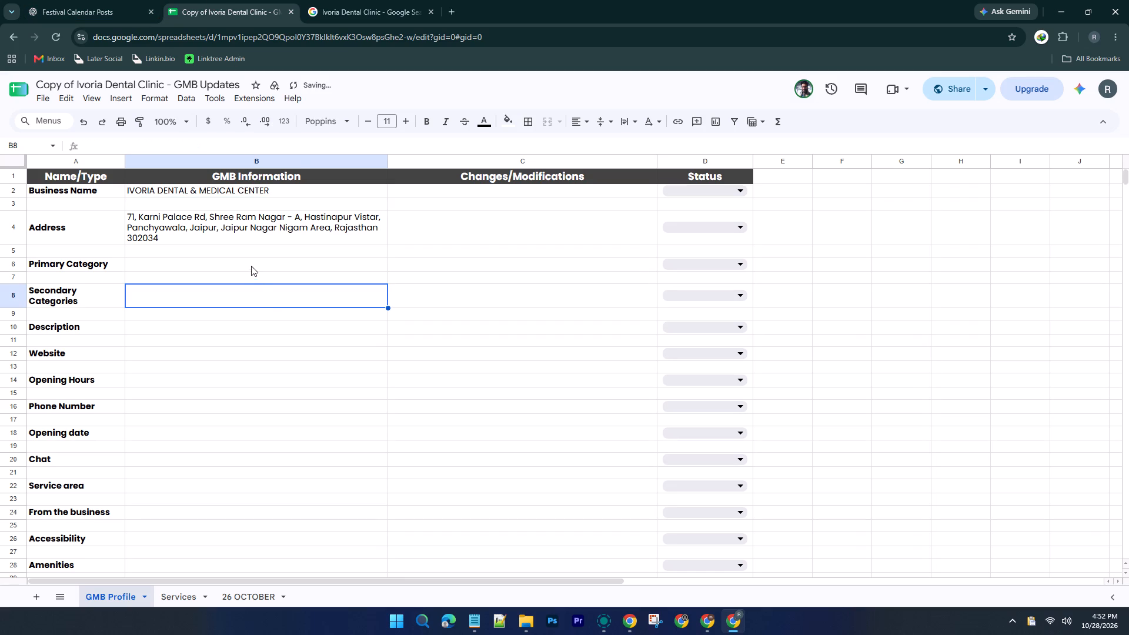
Set the Business Name status to Suggestion.
click(667, 189)
click(685, 226)
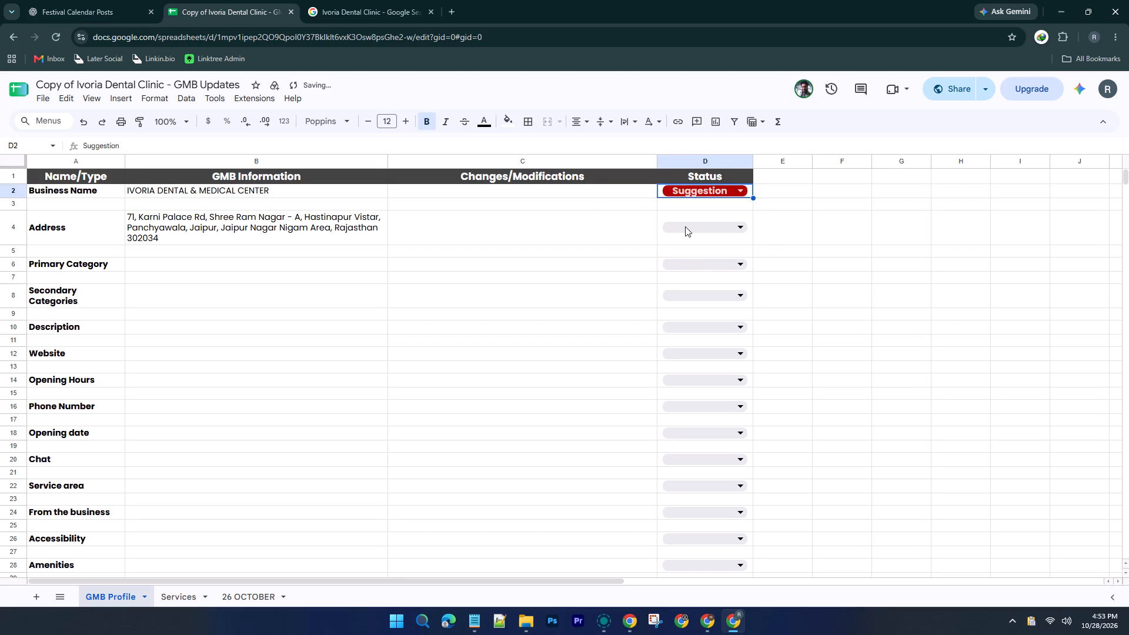
Set the Address status to No Changes and enter "-" in its Changes/Modifications cell.
click(685, 226)
click(684, 260)
click(540, 238)
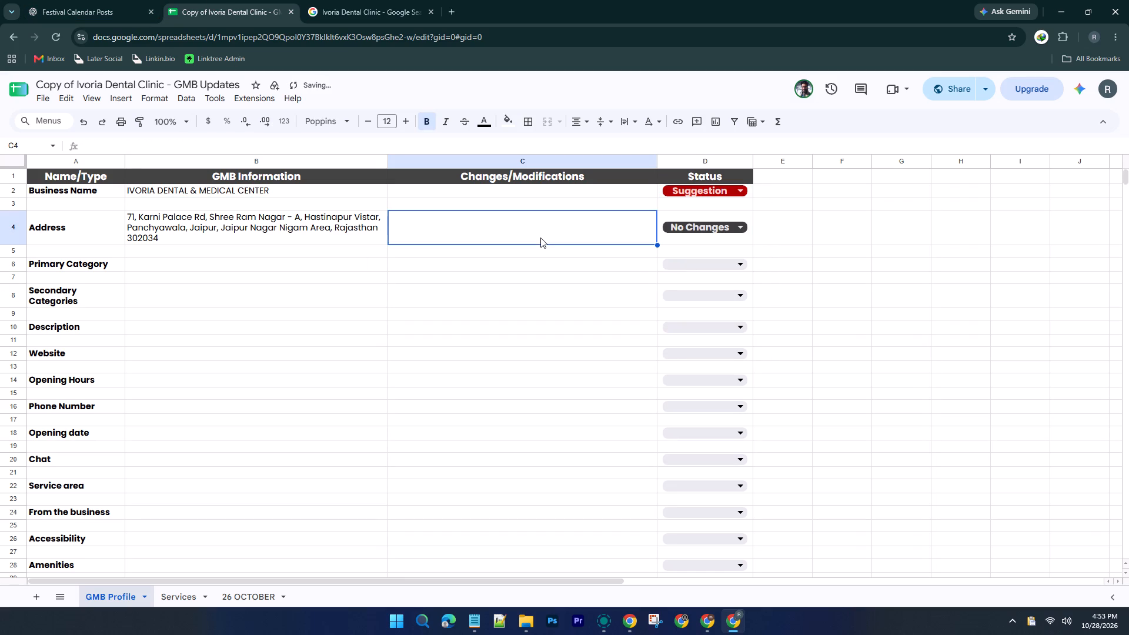
key(minus)
click(526, 296)
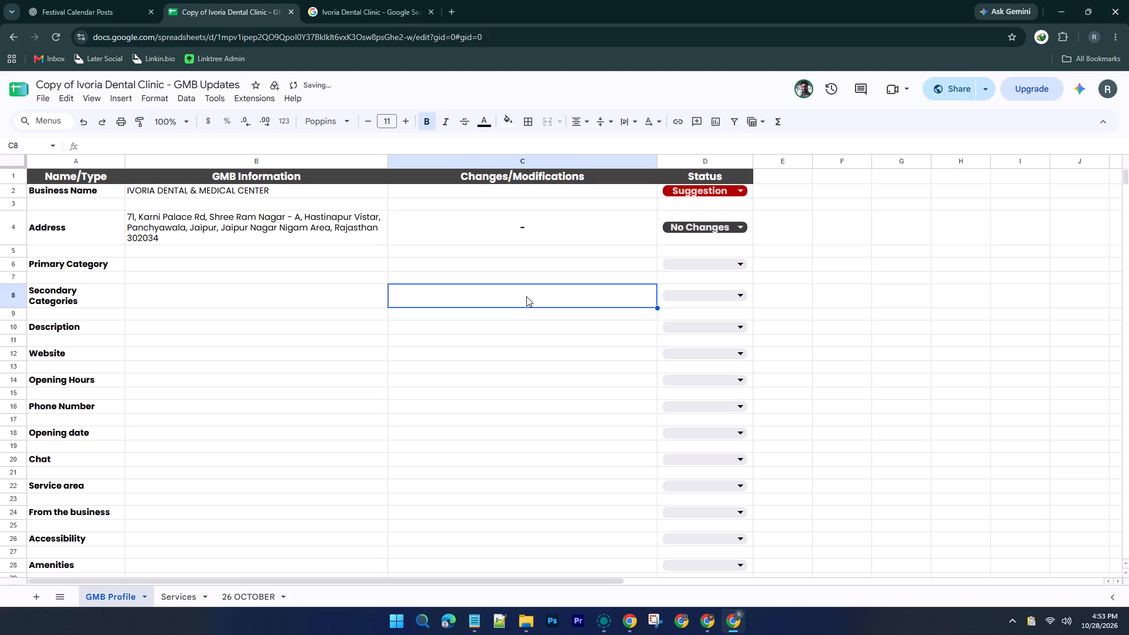
Search Google for GMB Everywhere in a new tab and open its Chrome Web Store page.
click(726, 624)
click(726, 624)
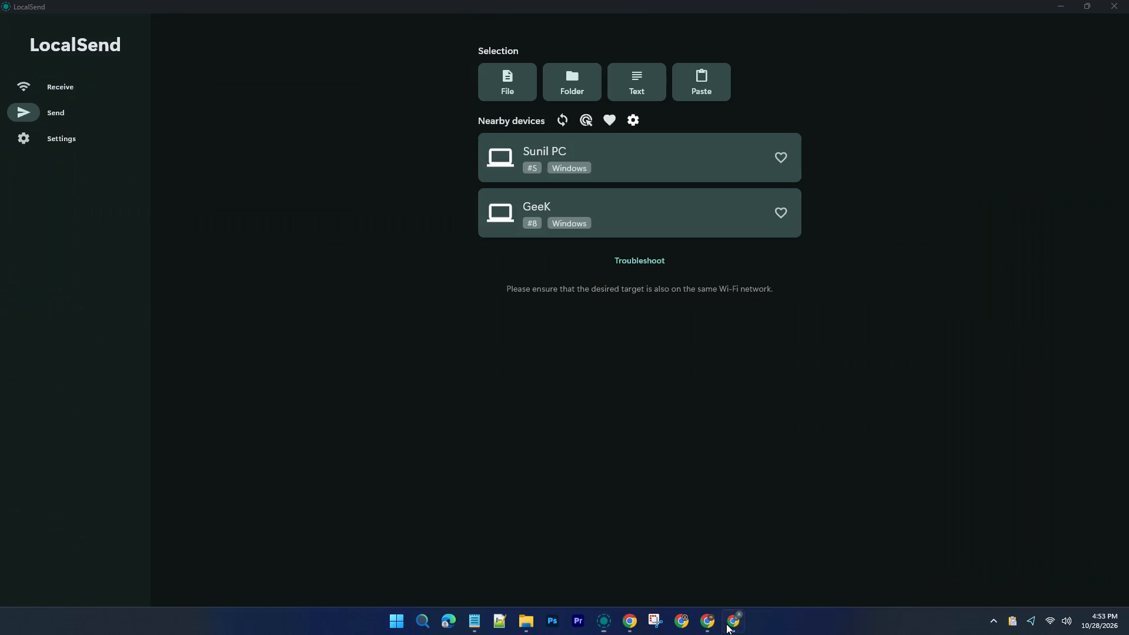
click(383, 0)
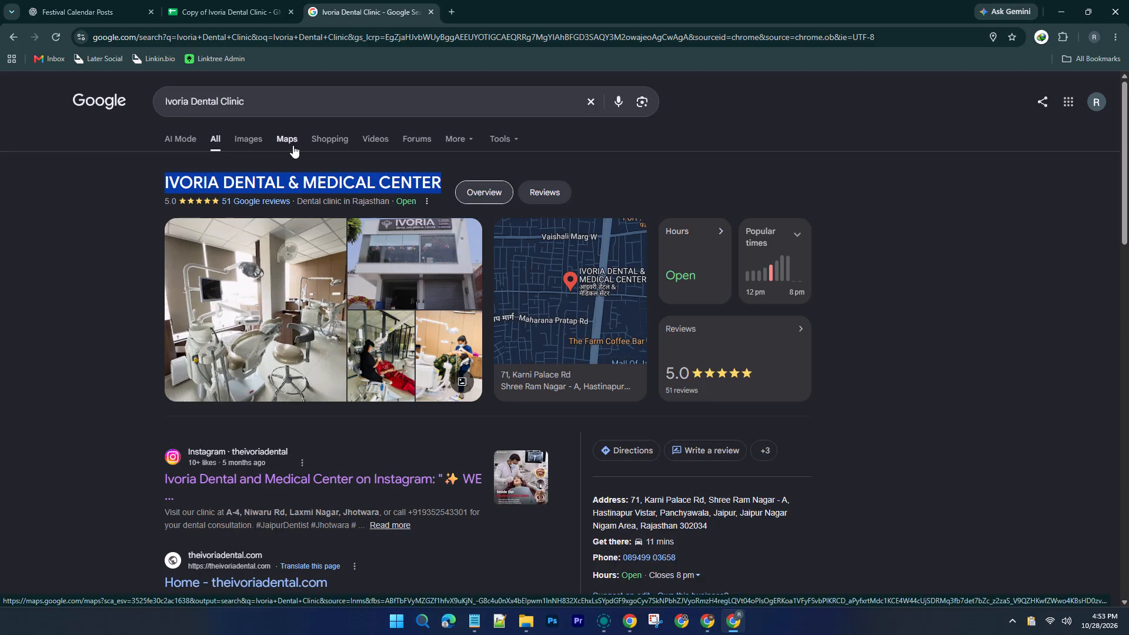
click(455, 4)
text(gmb every)
key(Return)
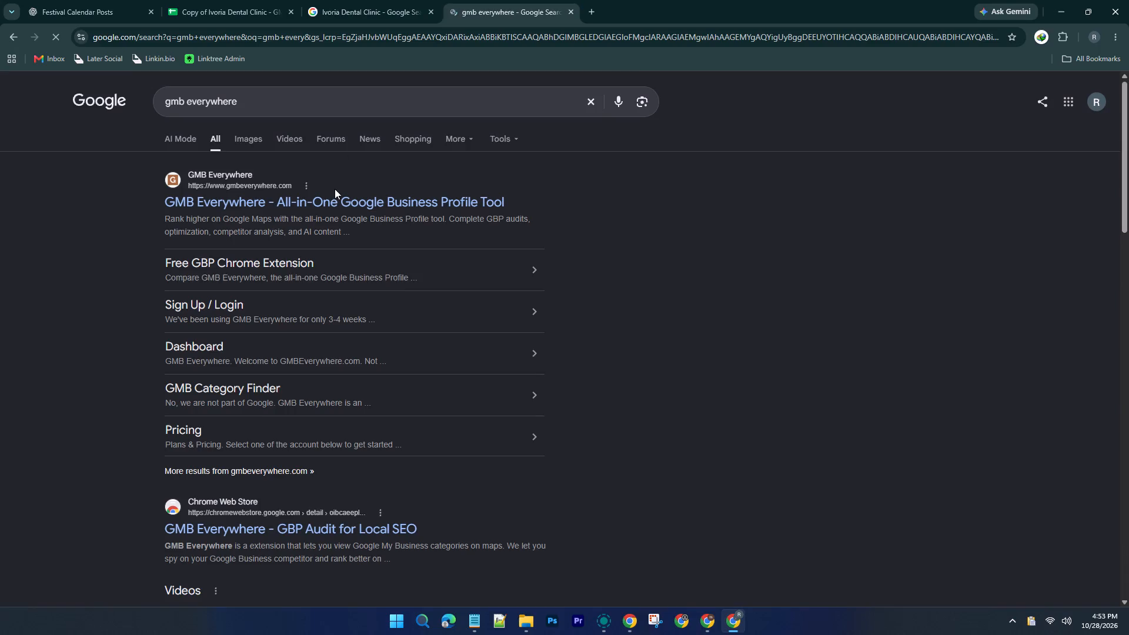
scroll(320, 415, down, 3)
click(285, 342)
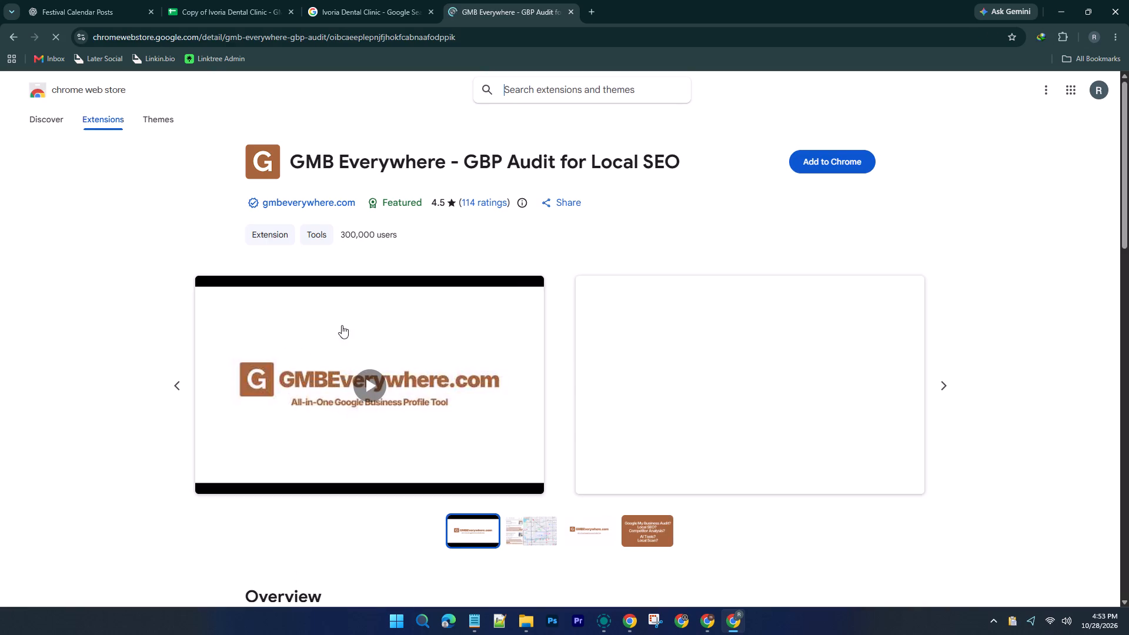
Add the GMB Everywhere extension to Chrome, close its leftover tabs, and reload the clinic's search results.
click(849, 161)
click(614, 142)
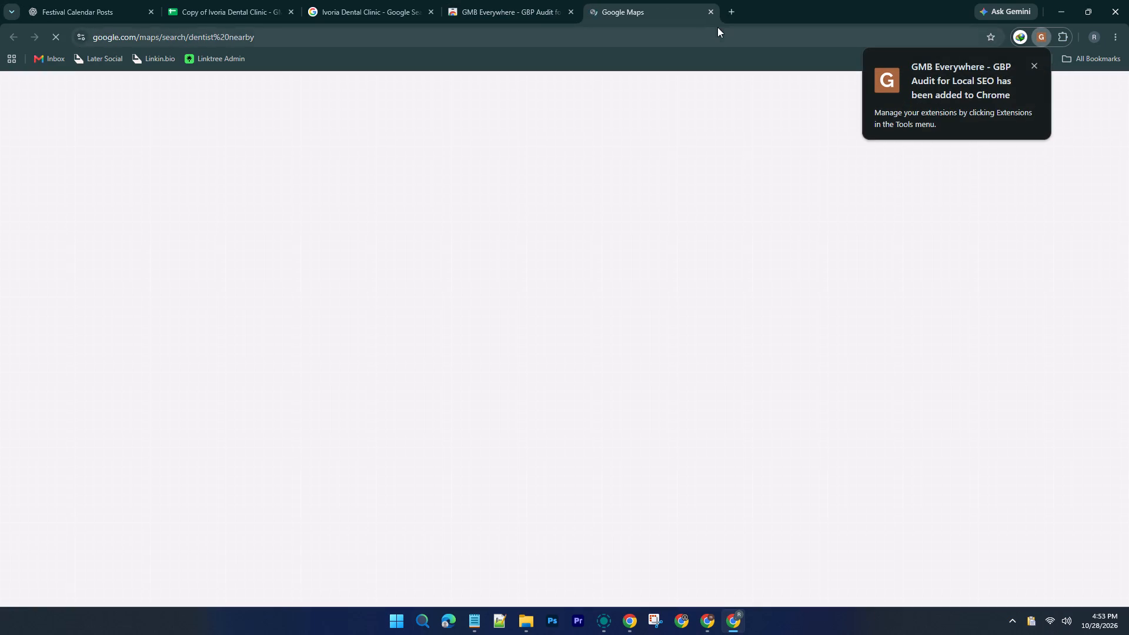
click(707, 11)
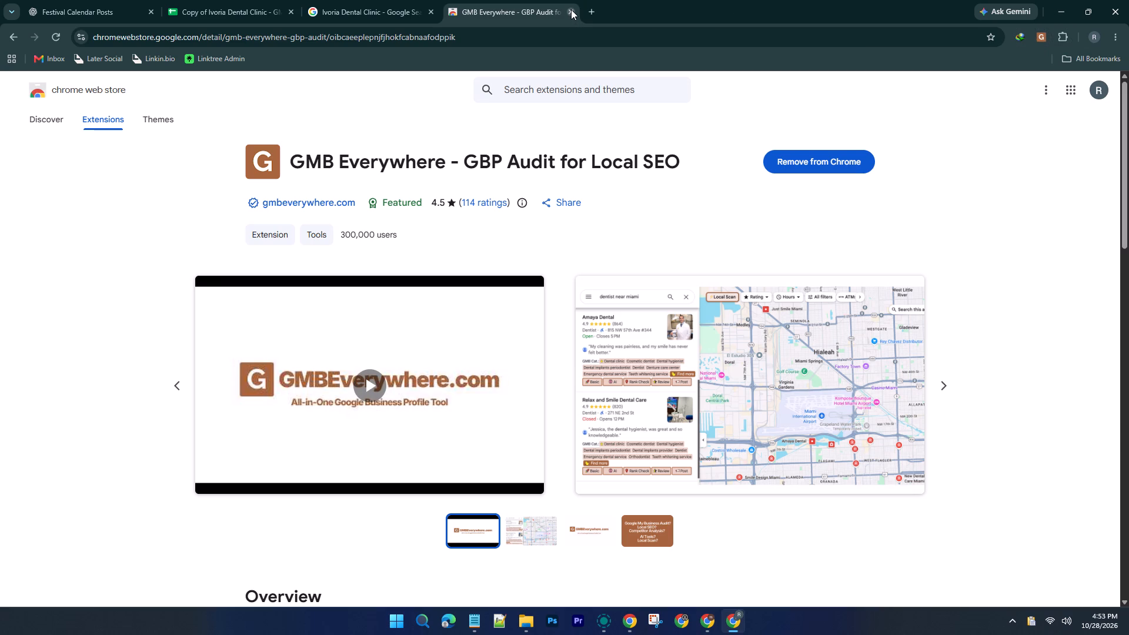
click(571, 9)
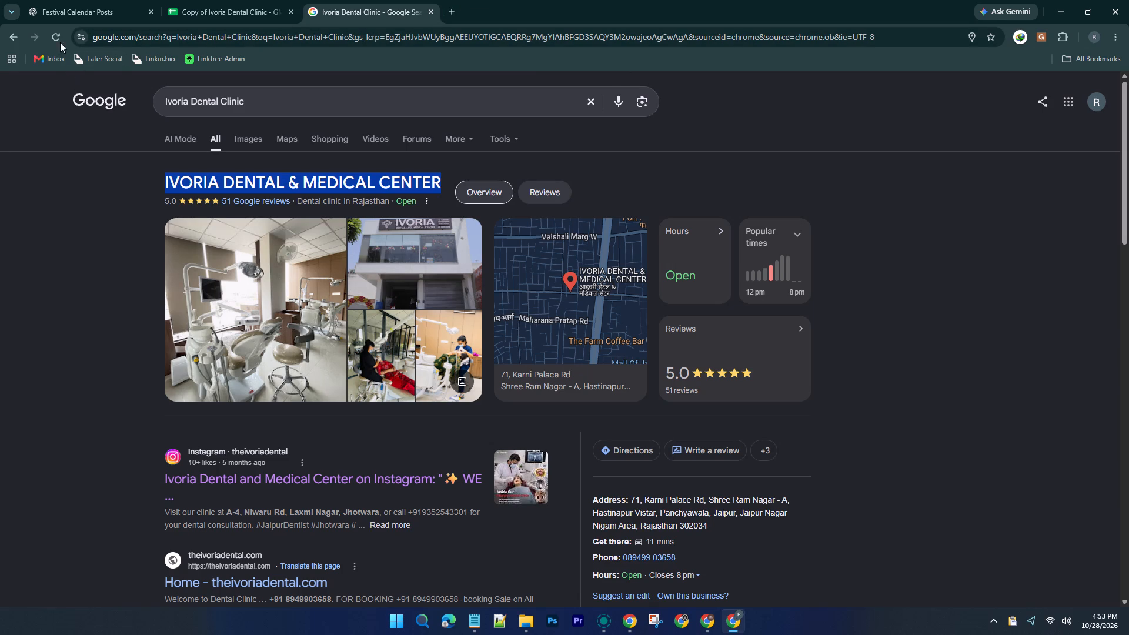
click(57, 39)
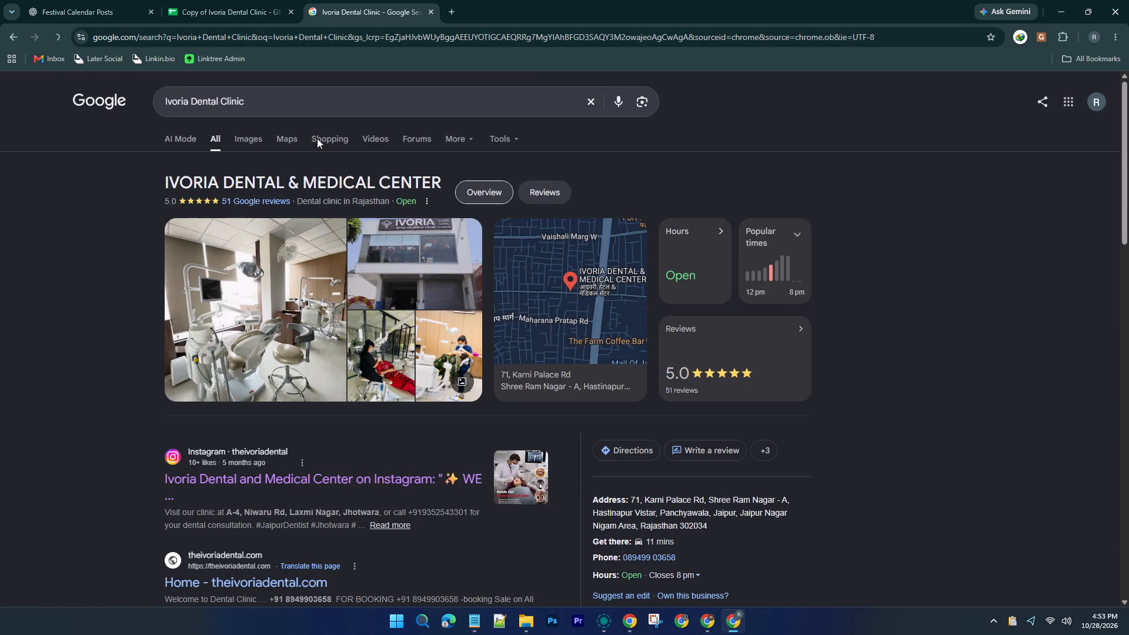
Copy the clinic's phone number from the listing, via Notepad as plain text, into the Phone Number row's GMB Information cell.
scroll(704, 499, down, 4)
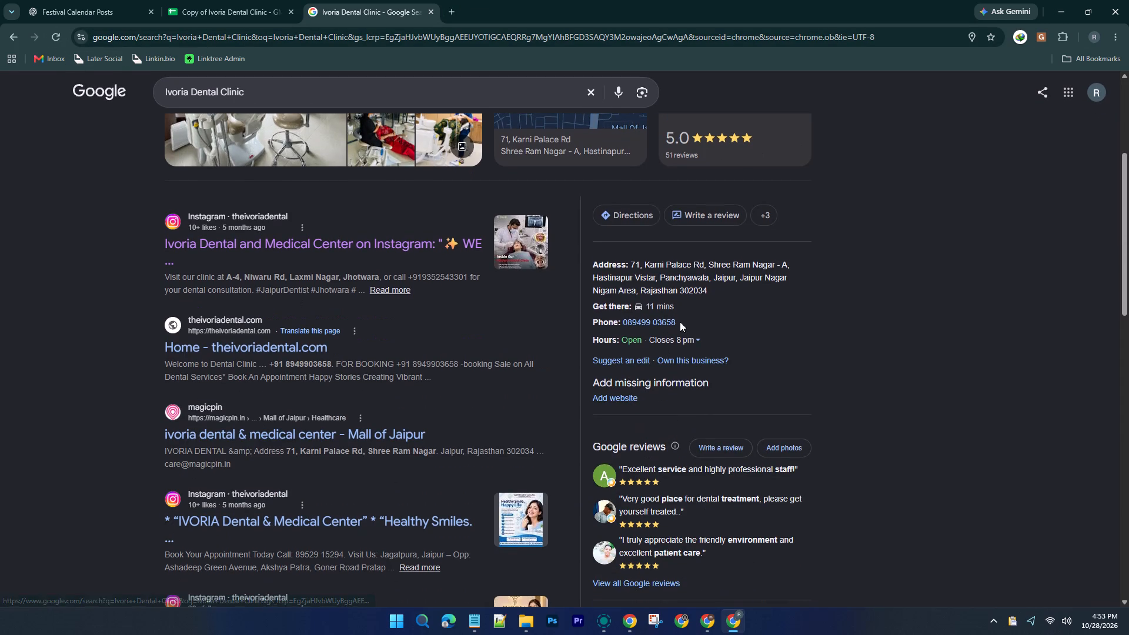
drag(680, 322, 622, 319)
key(ctrl+c)
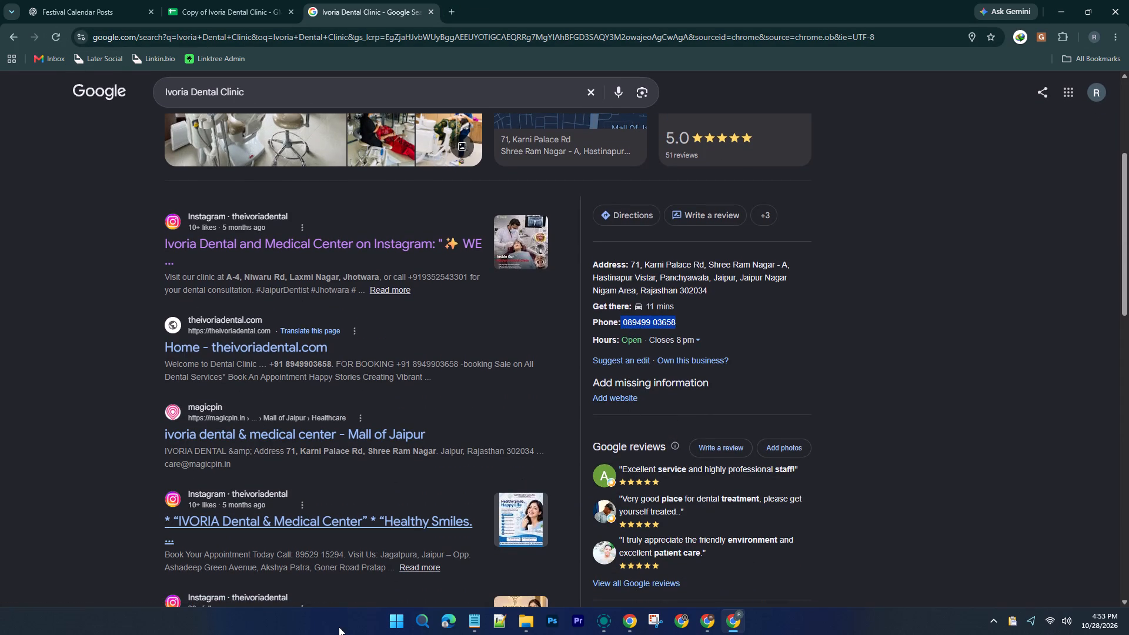
click(475, 621)
click(829, 249)
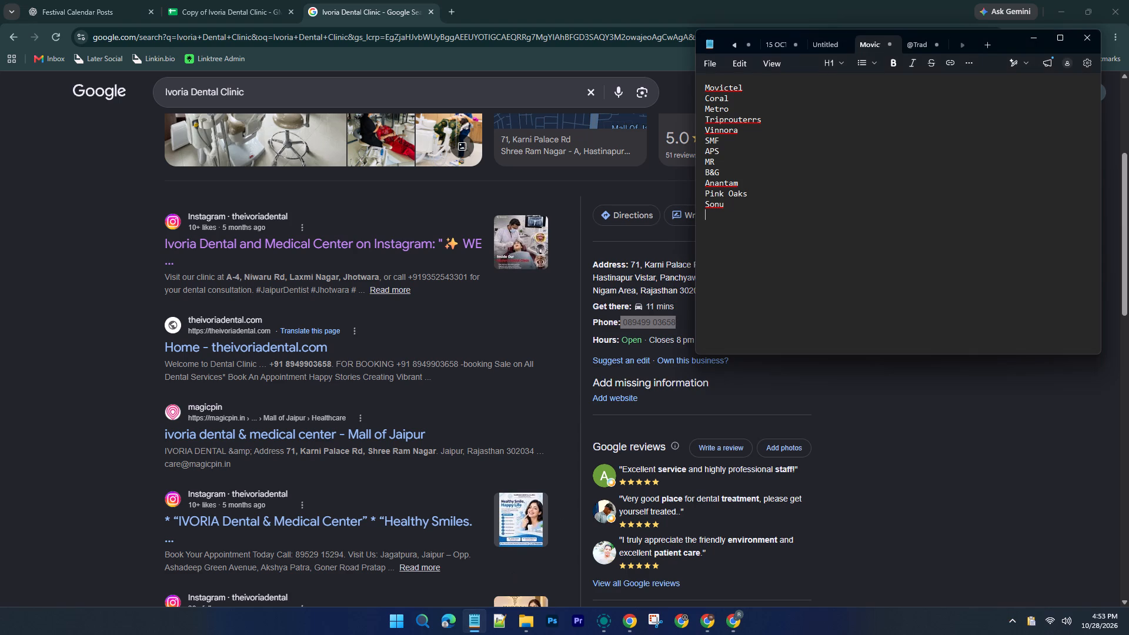
key(ctrl+v)
click(710, 217)
key(BackSpace)
drag(766, 217, 704, 215)
key(ctrl+x)
click(231, 0)
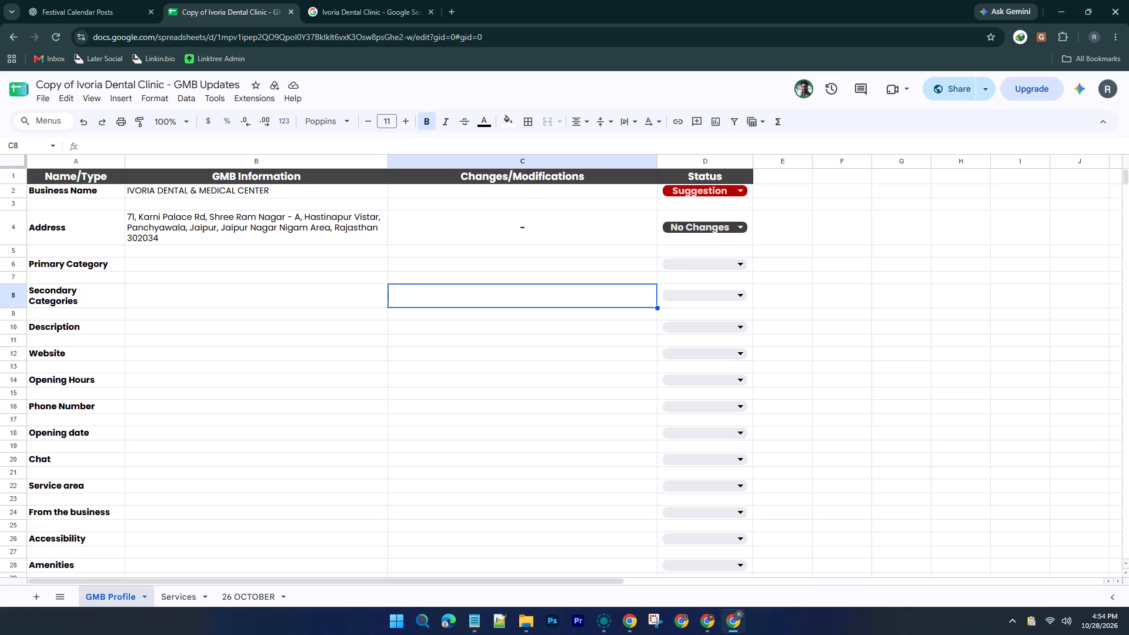
double_click(159, 405)
key(ctrl+v)
click(173, 395)
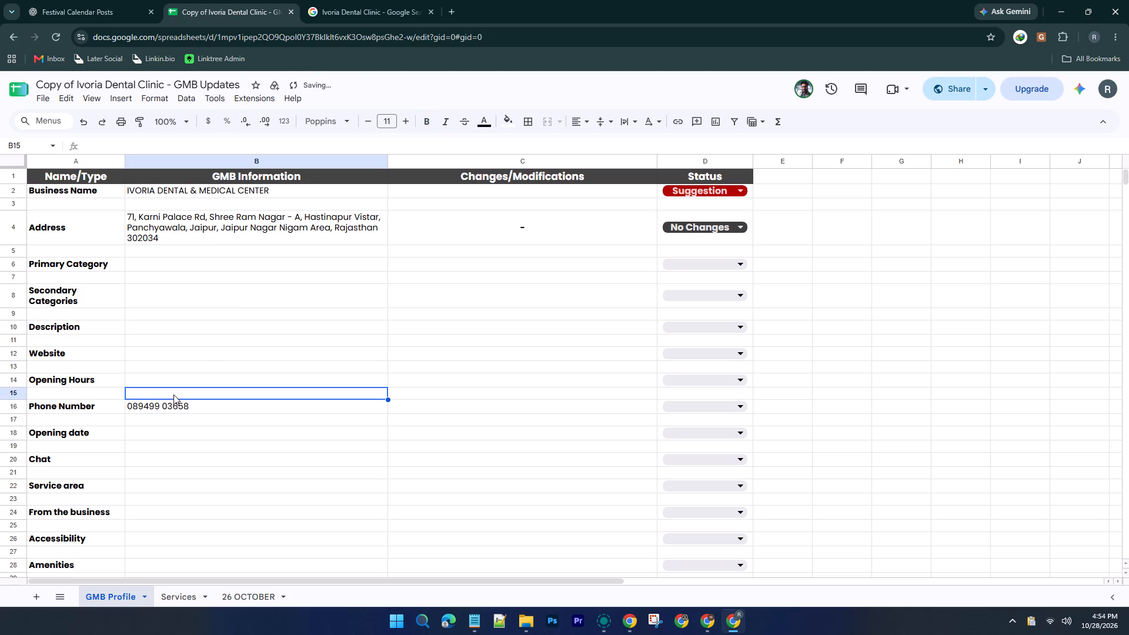
Check the clinic's listing for a website, enter "-" in the Website row's GMB Information cell, and set its status to Suggestion.
click(326, 0)
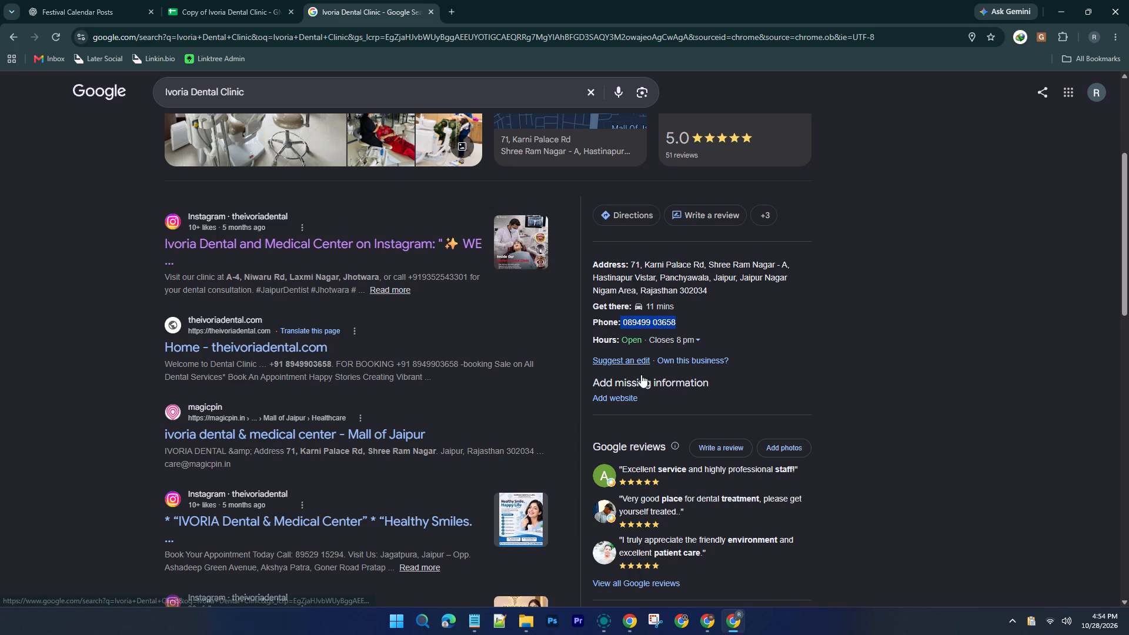
click(764, 210)
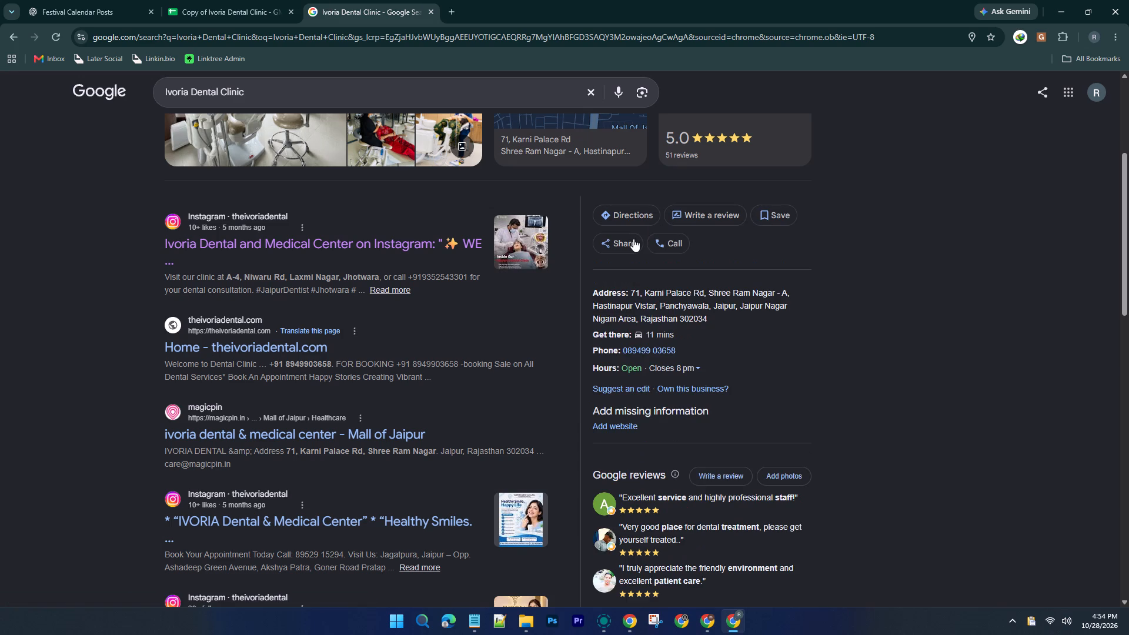
click(246, 0)
click(490, 241)
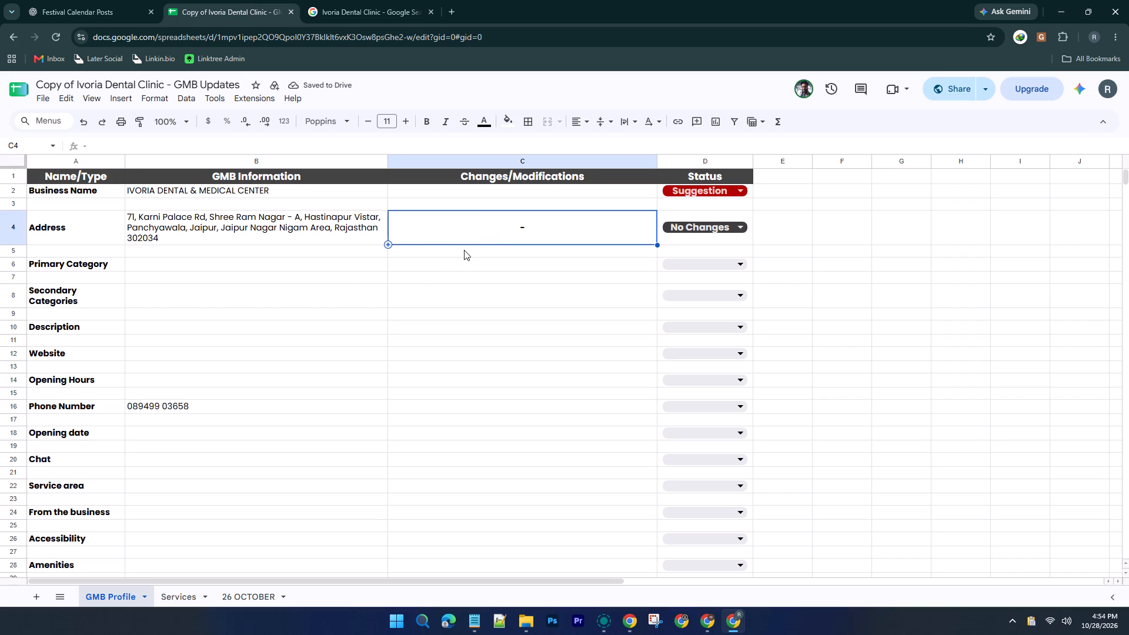
key(ctrl+c)
click(201, 359)
key(ctrl+v)
click(458, 359)
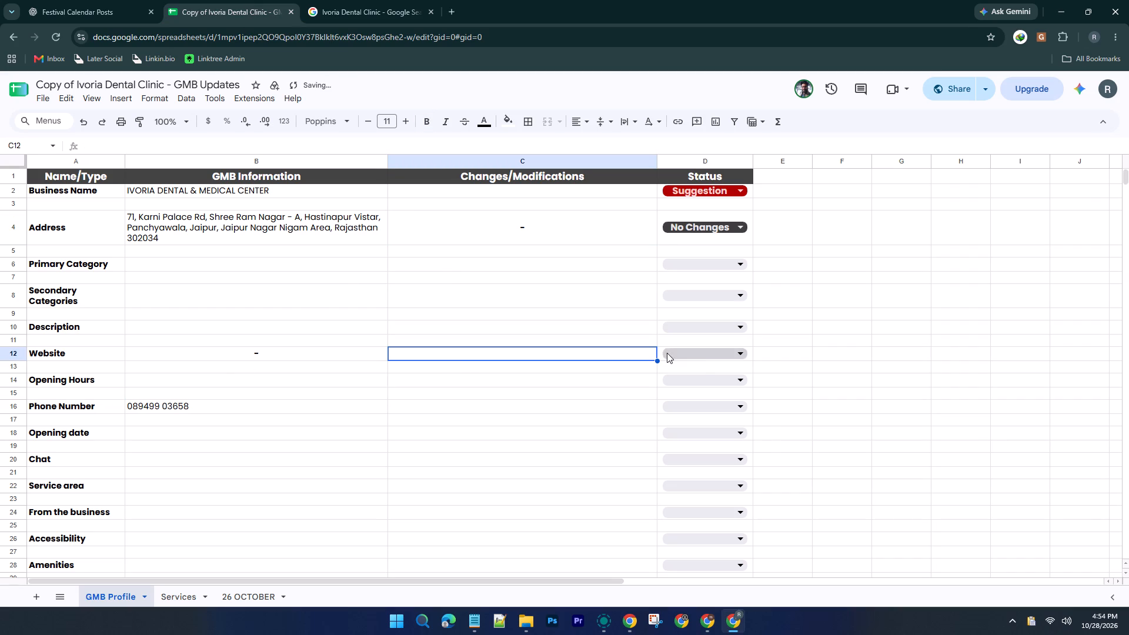
click(667, 353)
click(690, 392)
click(588, 361)
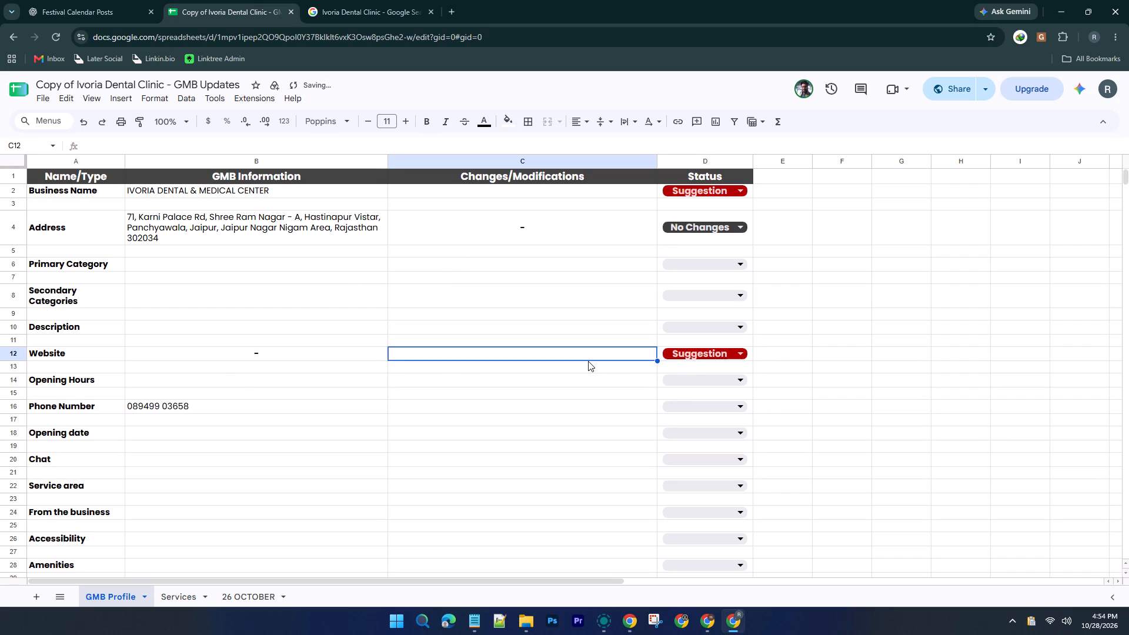
Expand the full weekly opening hours in the clinic's Google listing.
click(272, 324)
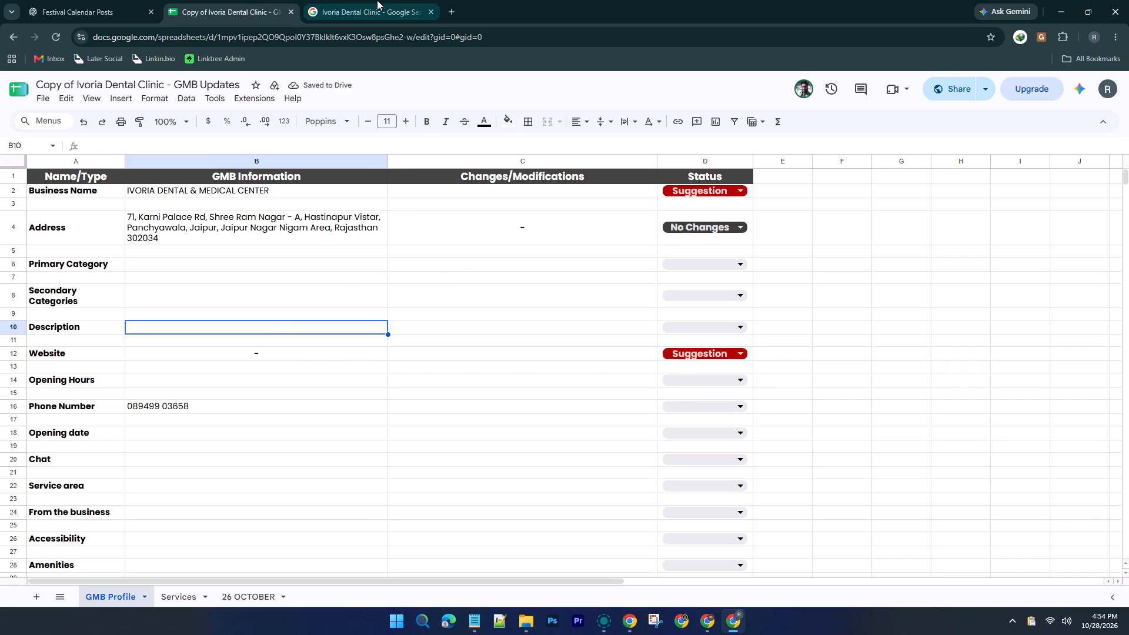
click(377, 0)
scroll(736, 380, down, 3)
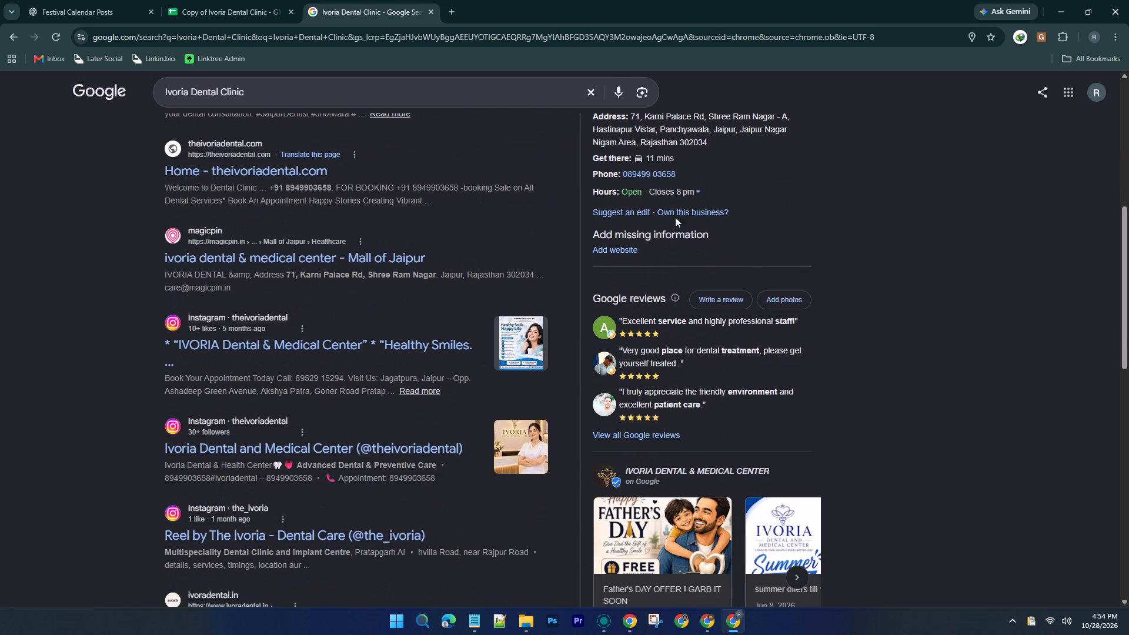
click(696, 191)
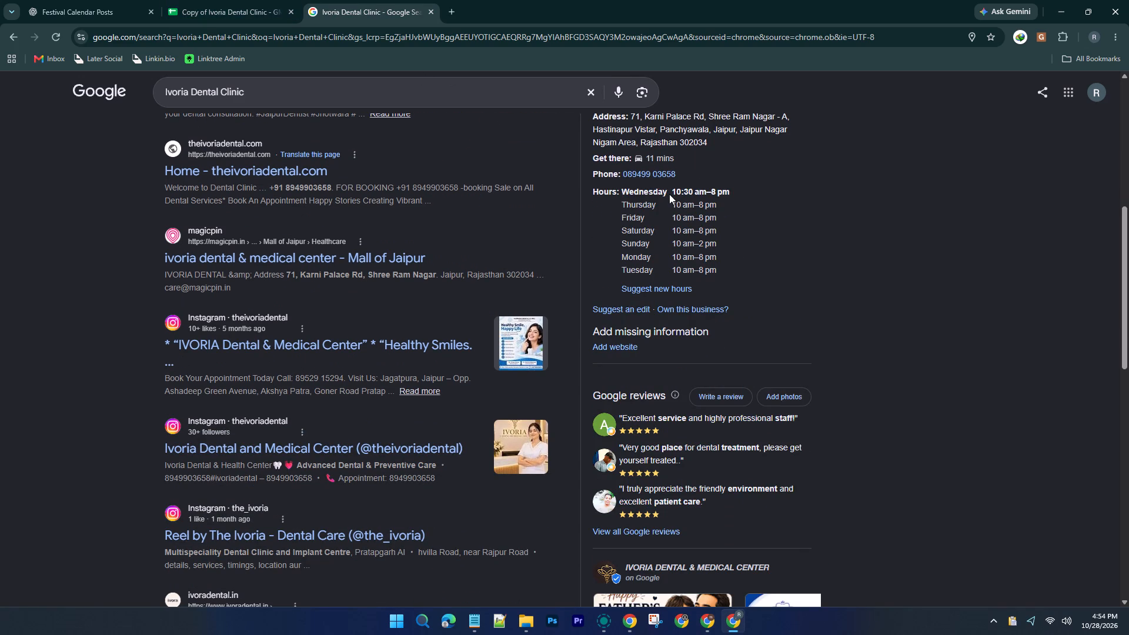
Copy the Opening Hours text from the sheet's October 26, 5:48 PM version into Notepad, separated from the existing list by a blank line.
click(253, 0)
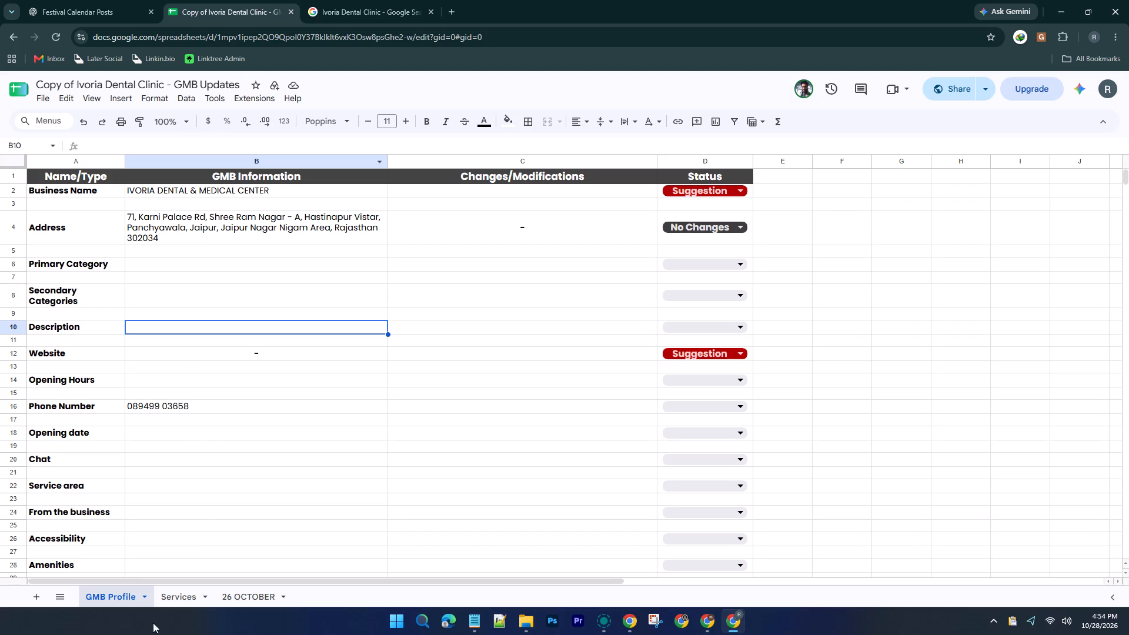
click(837, 82)
click(1005, 298)
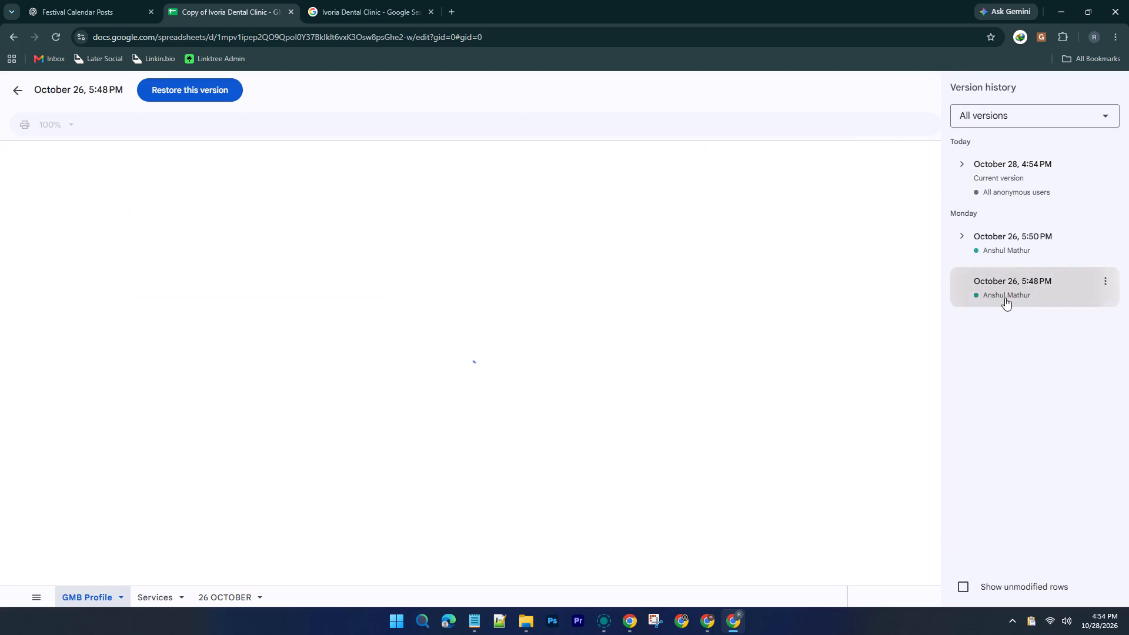
scroll(235, 337, down, 3)
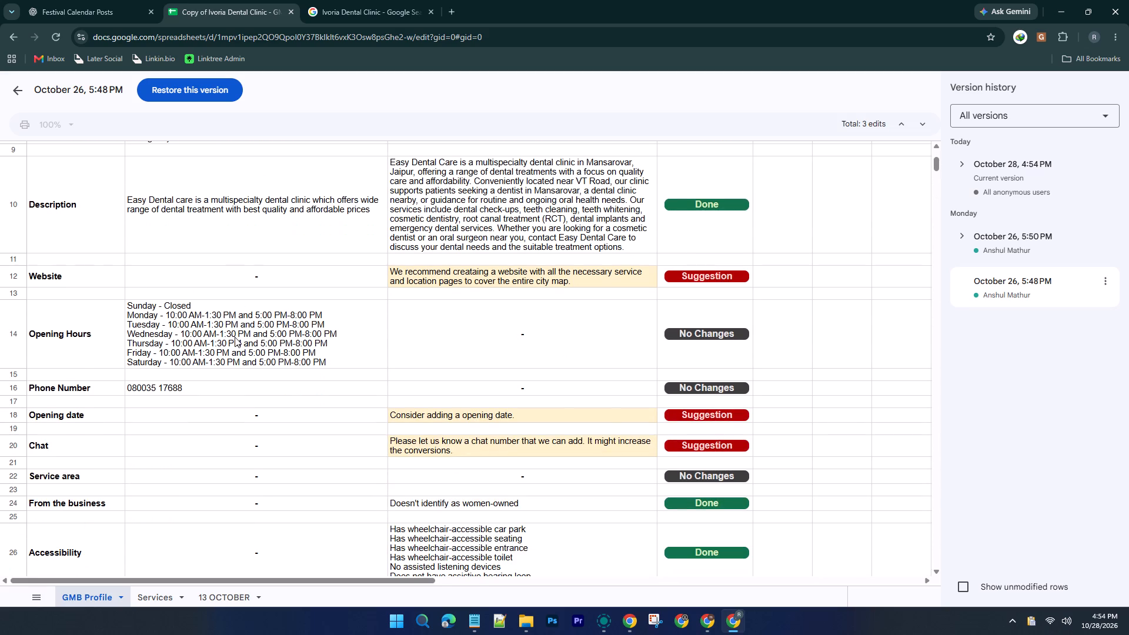
click(235, 337)
drag(127, 305, 340, 359)
key(ctrl+c)
key(ctrl+c)
click(470, 623)
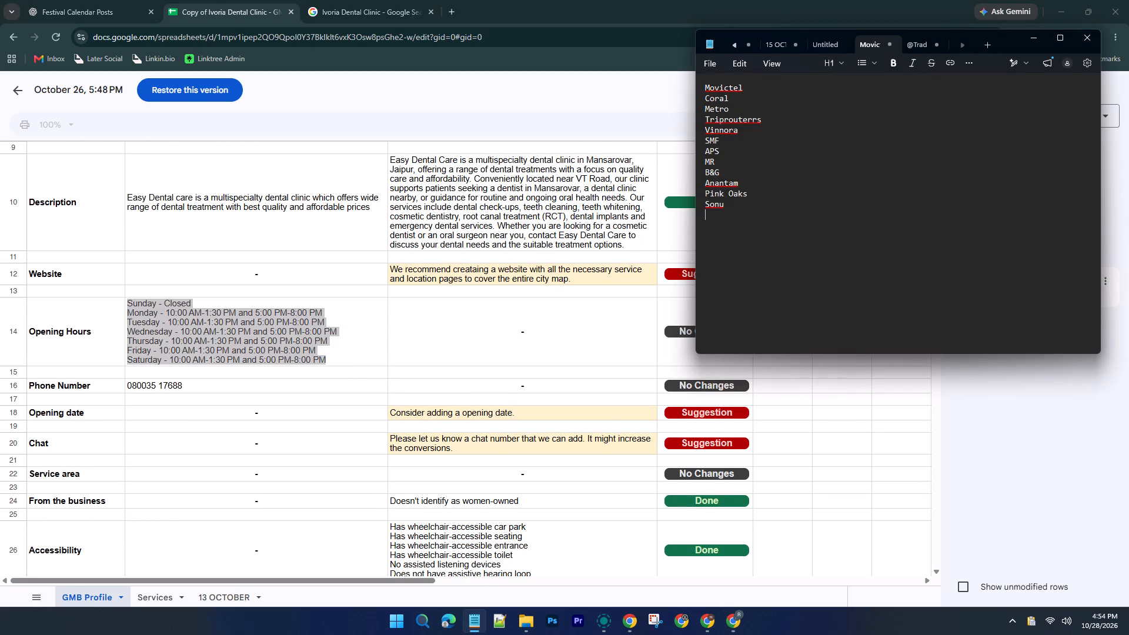
key(ctrl+v)
click(780, 206)
key(Return)
In the Notepad hours template, change the end of Monday's first shift to 2:00 PM.
click(426, 0)
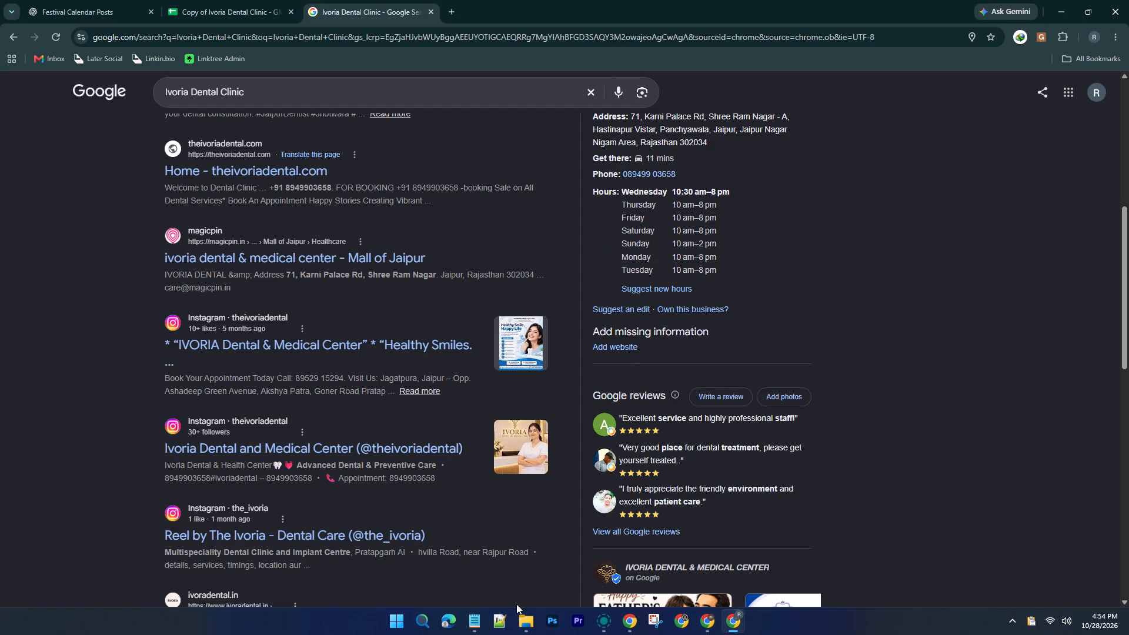
click(473, 618)
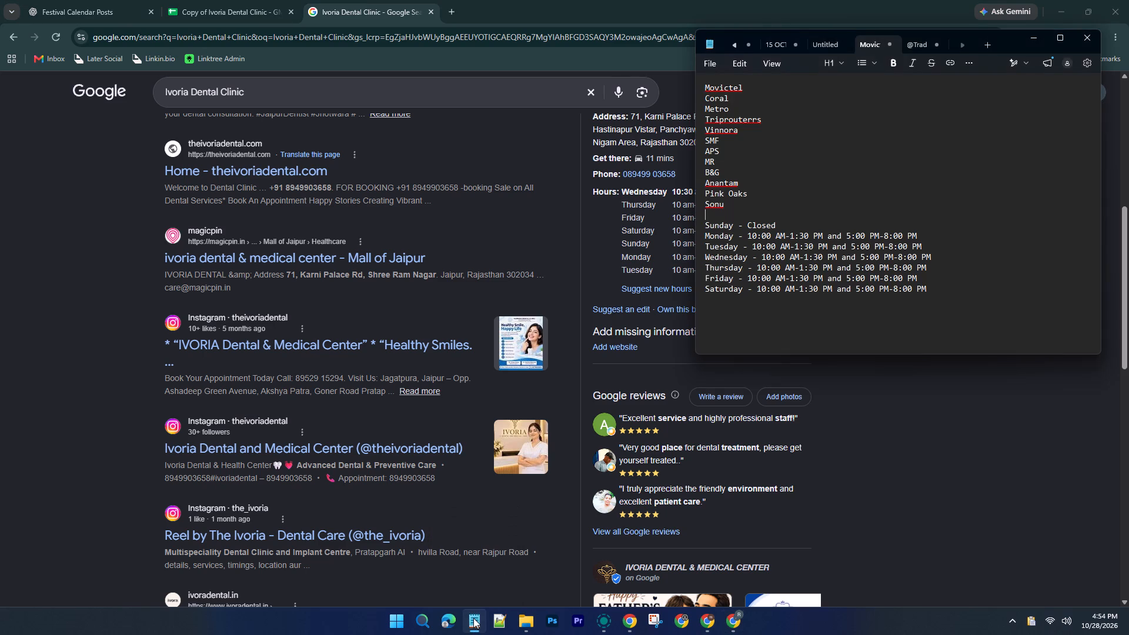
scroll(687, 362, up, 2)
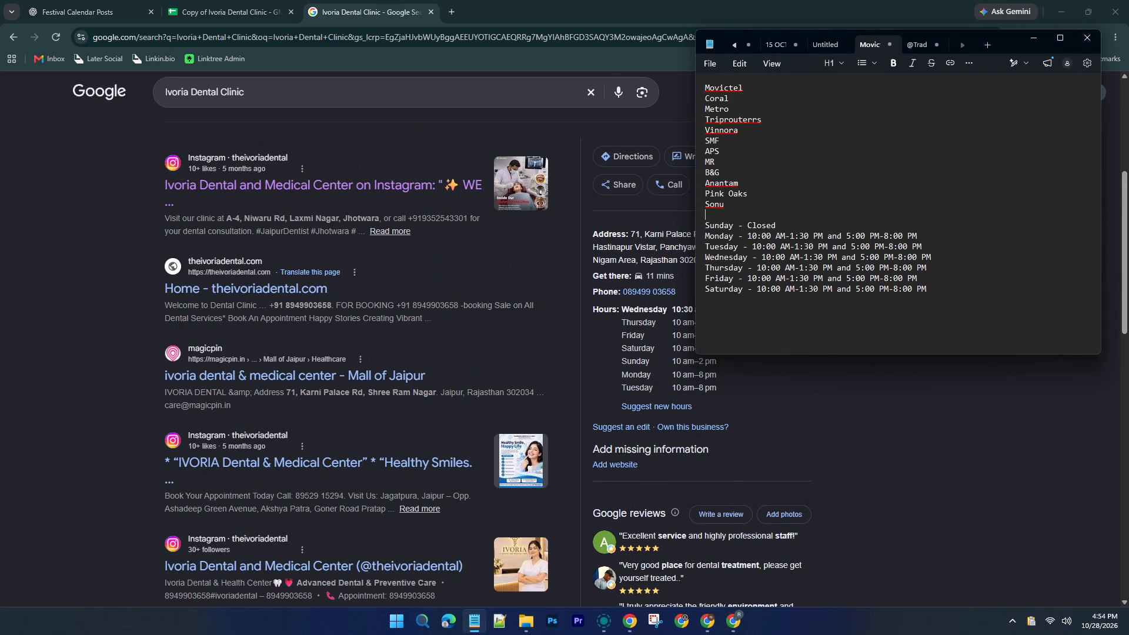
drag(789, 235, 801, 235)
key(2)
key(shift+colon)
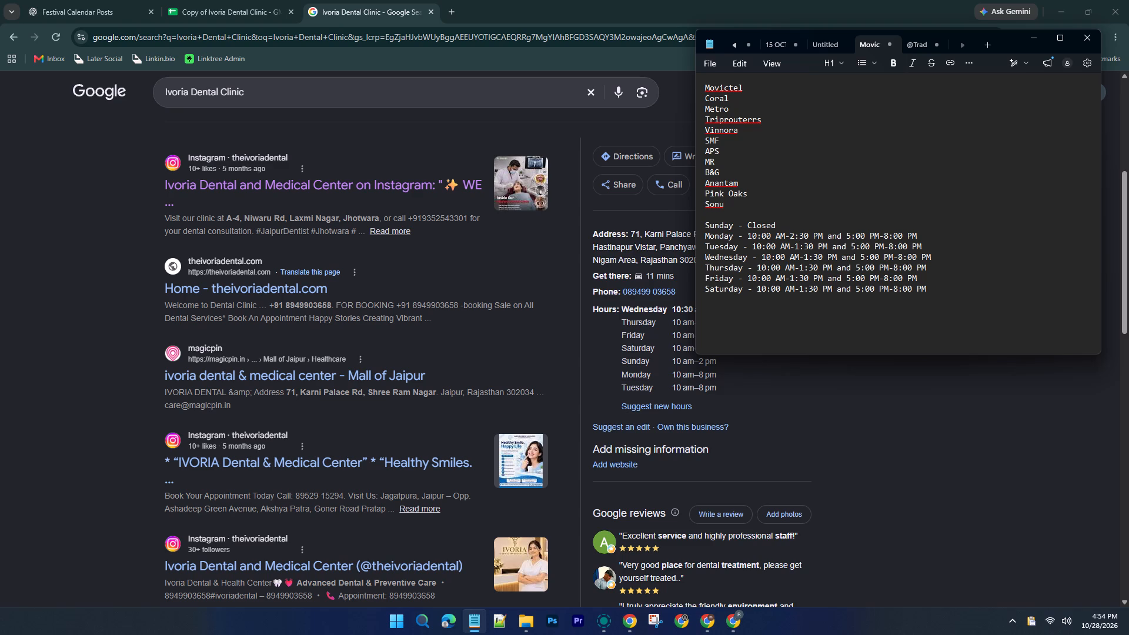
key(shift+Right)
key(0)
Remove the "and 5:00 PM-8:00 PM" second shift from the Saturday, Friday and Thursday lines, keeping each day on its own line.
drag(832, 288, 944, 293)
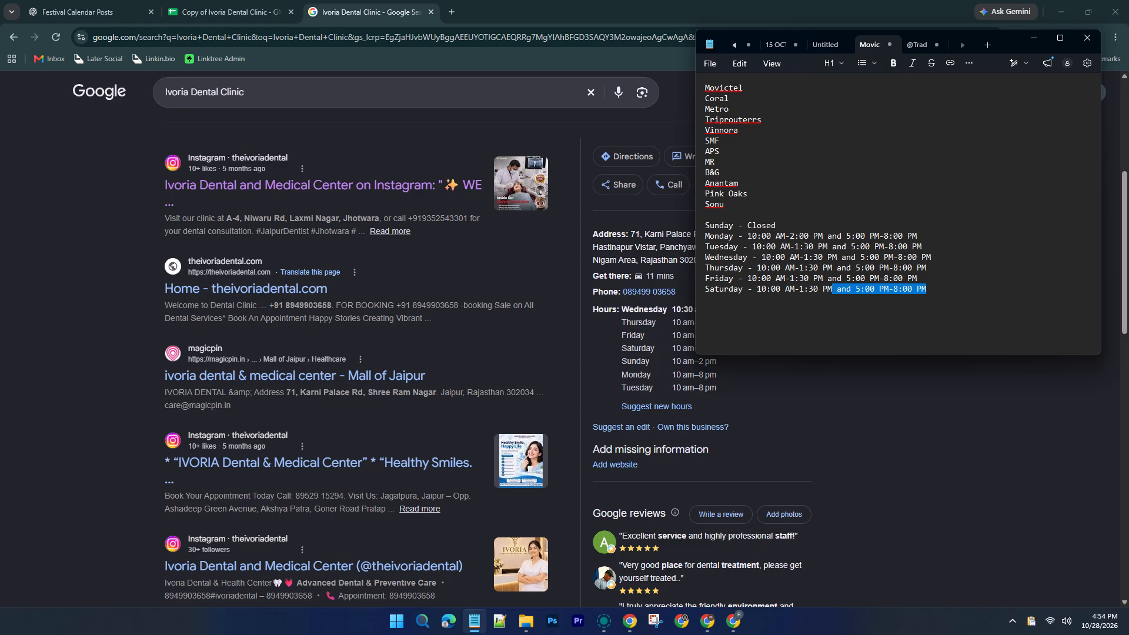
key(BackSpace)
drag(924, 275, 823, 276)
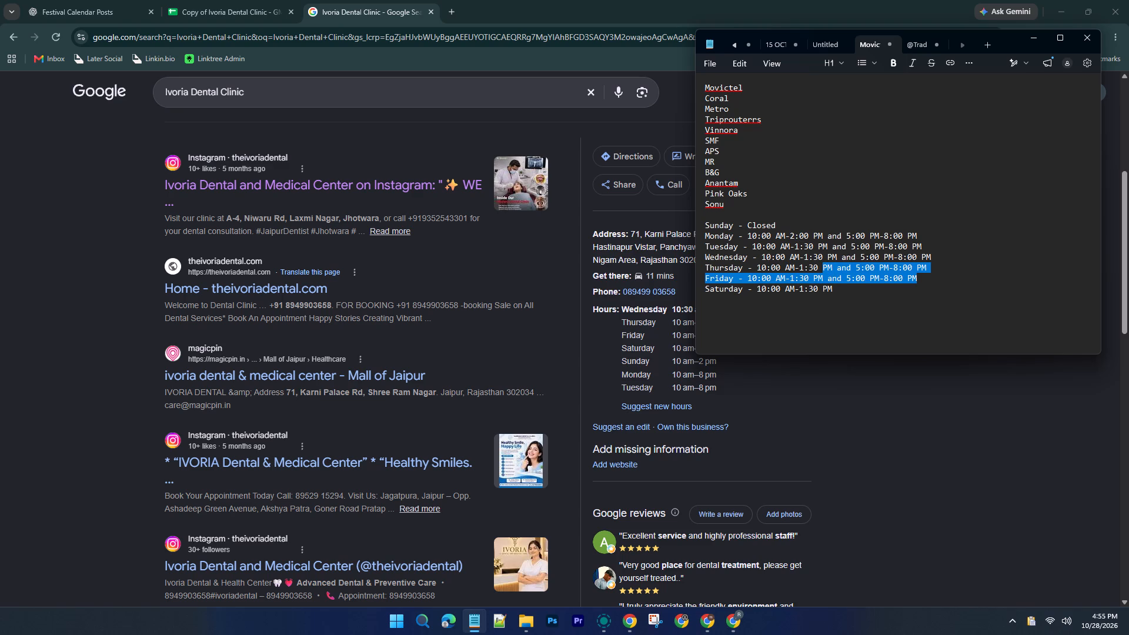
drag(823, 276, 824, 276)
key(BackSpace)
drag(834, 268, 934, 264)
key(BackSpace)
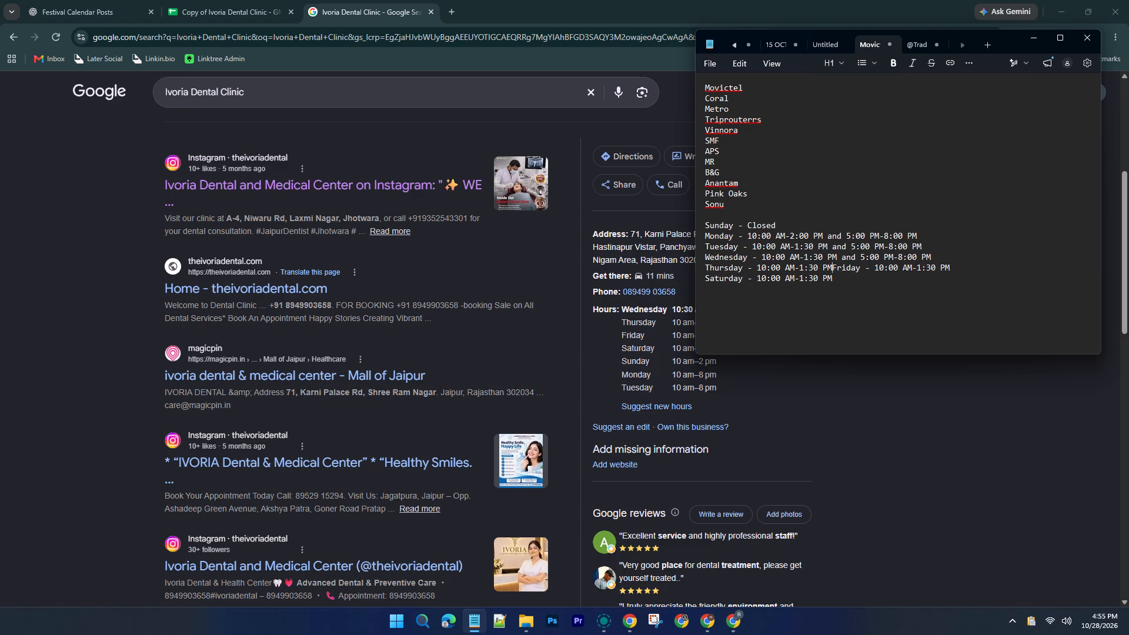
key(Return)
Remove the "and 5:00 PM-8:00 PM" second shift and trailing spaces from the Wednesday, Tuesday and Monday lines.
drag(934, 258, 839, 255)
key(BackSpace)
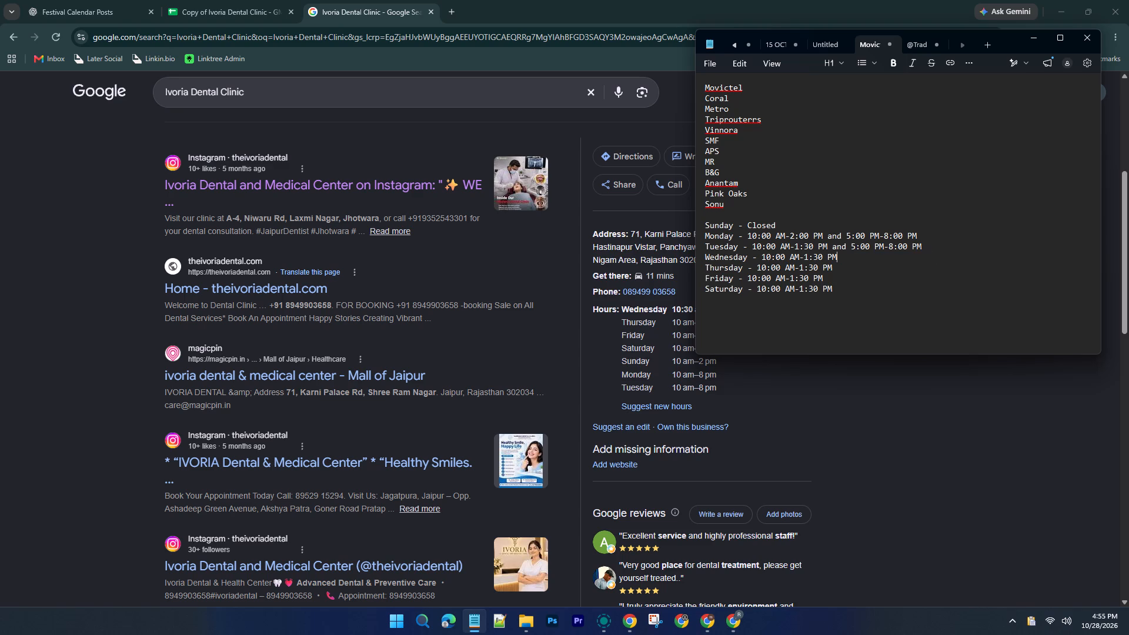
drag(921, 246, 829, 243)
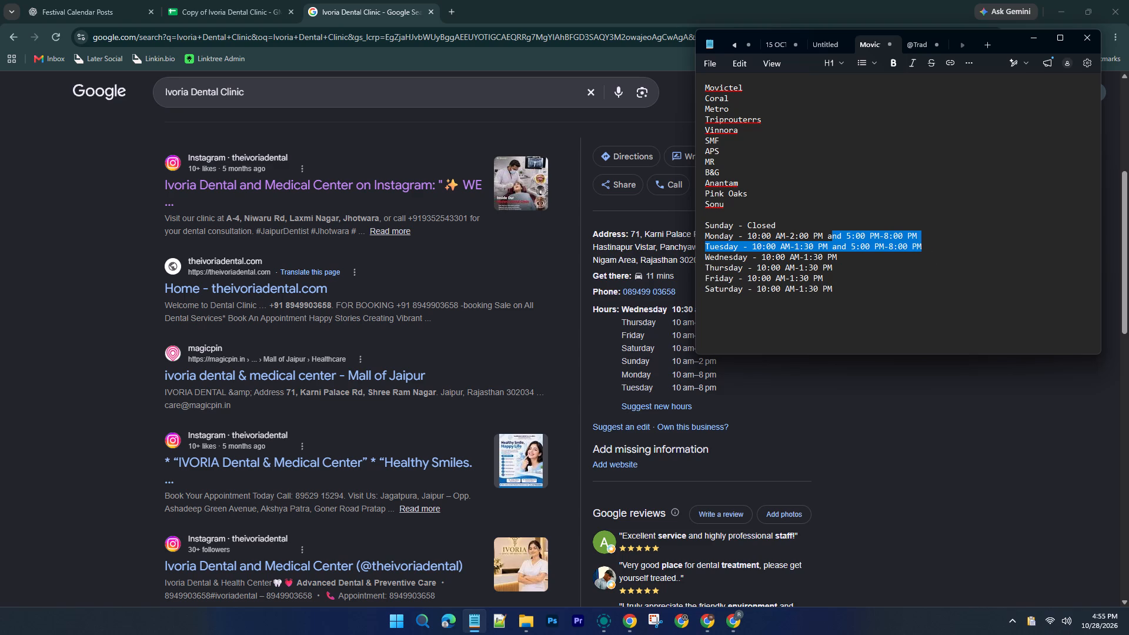
drag(829, 243, 831, 247)
key(BackSpace)
drag(918, 231, 830, 240)
key(BackSpace)
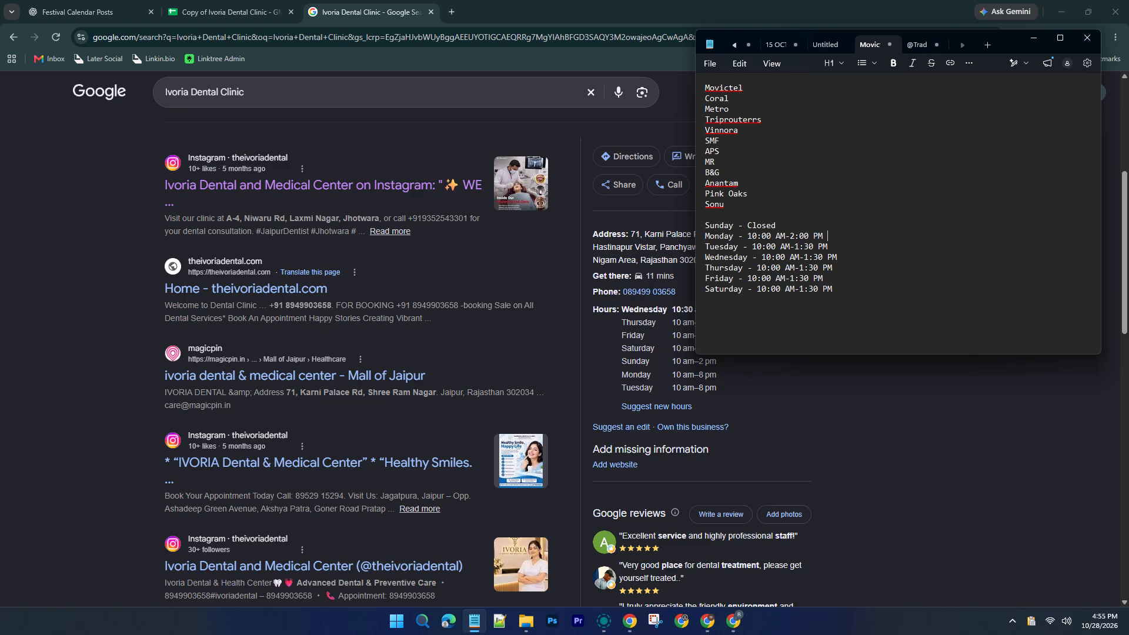
key(BackSpace)
click(840, 245)
key(BackSpace)
Move Monday's 10:00 AM-2:00 PM hours to the Sunday line in place of "Closed".
scroll(773, 409, up, 1)
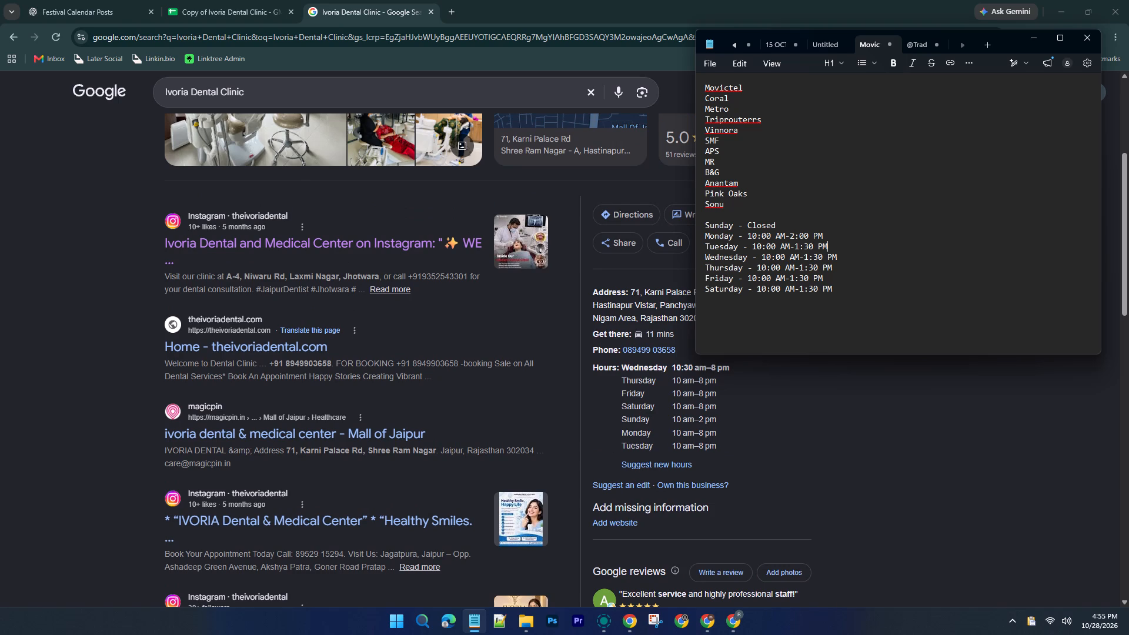
drag(747, 233, 841, 236)
key(ctrl+x)
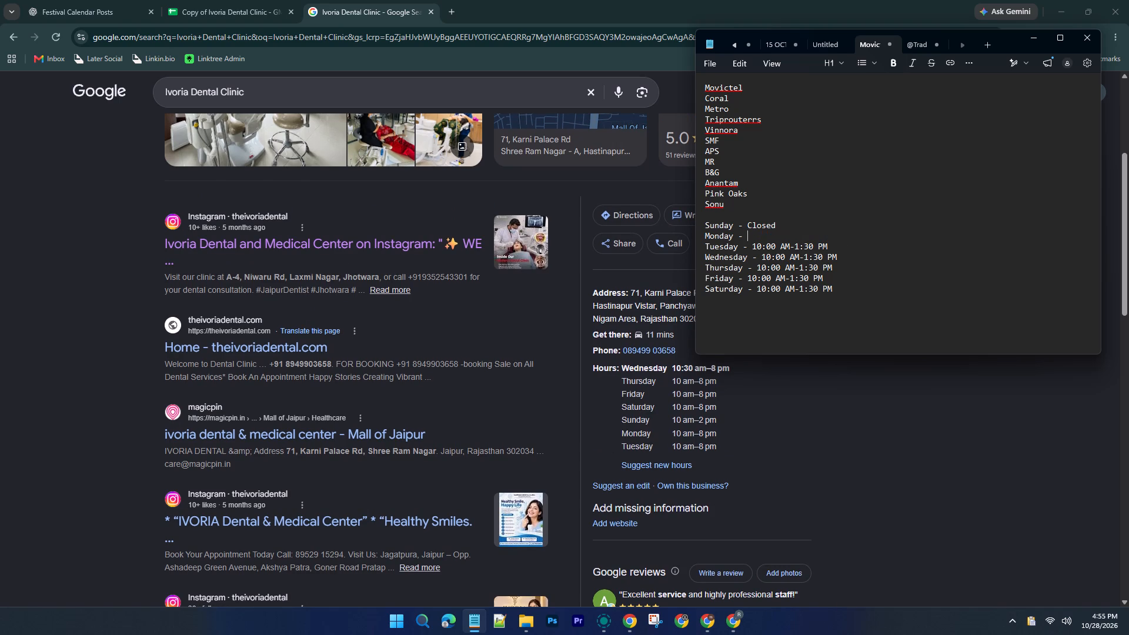
drag(792, 222, 746, 220)
key(ctrl+v)
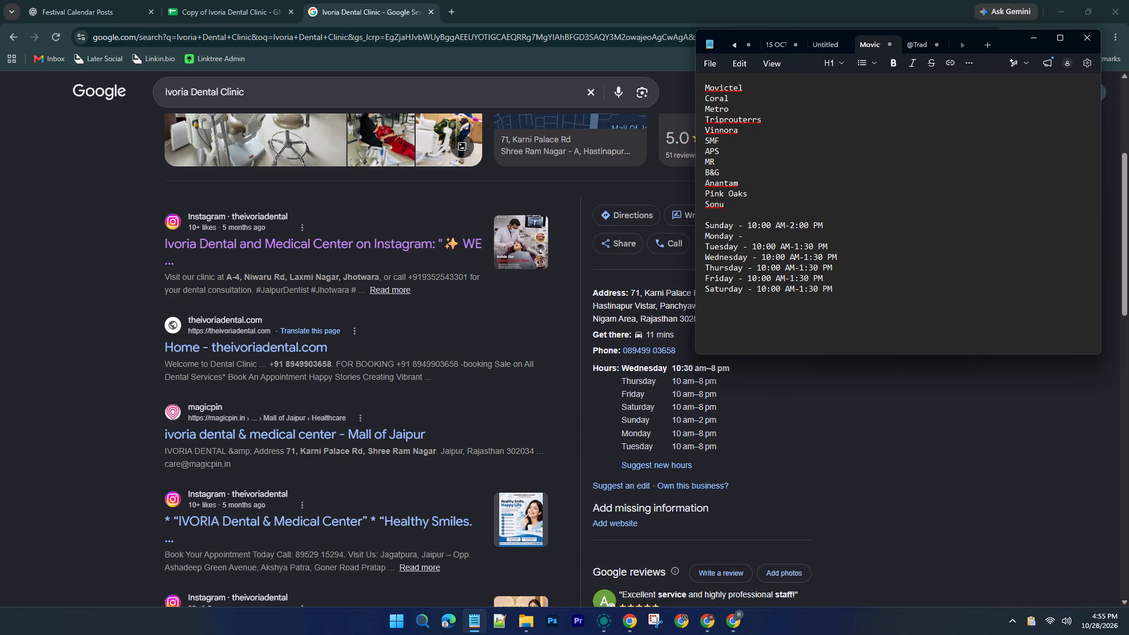
Fill in the empty Monday line with the hours 10:00 AM-8:00 PM.
click(751, 225)
click(759, 234)
key(ctrl+v)
drag(788, 236, 793, 237)
drag(793, 237, 796, 238)
key(8)
Replace Tuesday's hours with Monday's 10:00 AM-8:00 PM.
drag(825, 236, 794, 235)
drag(794, 235, 746, 232)
key(ctrl+c)
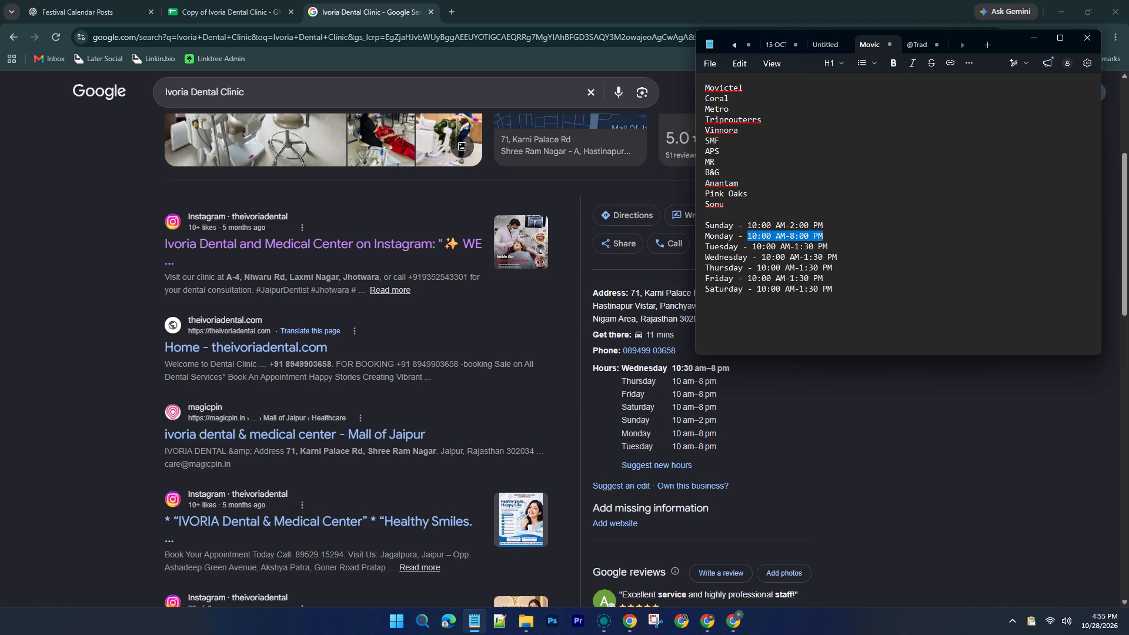
drag(751, 243, 833, 247)
key(ctrl+v)
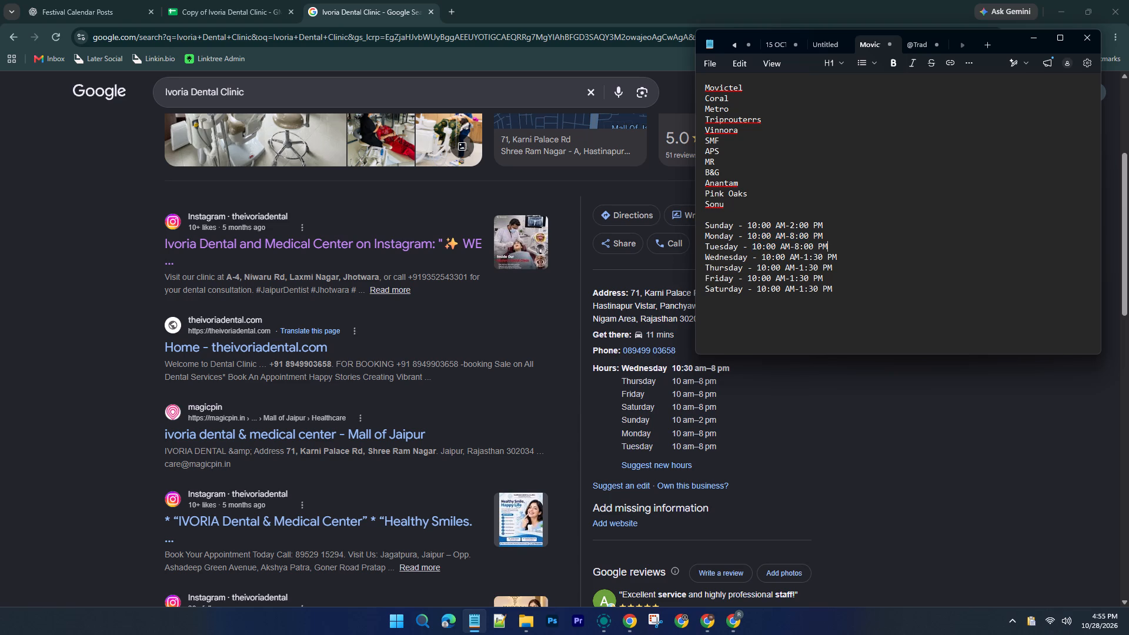
Set the Wednesday line's opening hours to 10:30 AM-8:00 PM.
drag(761, 259, 849, 259)
key(ctrl+v)
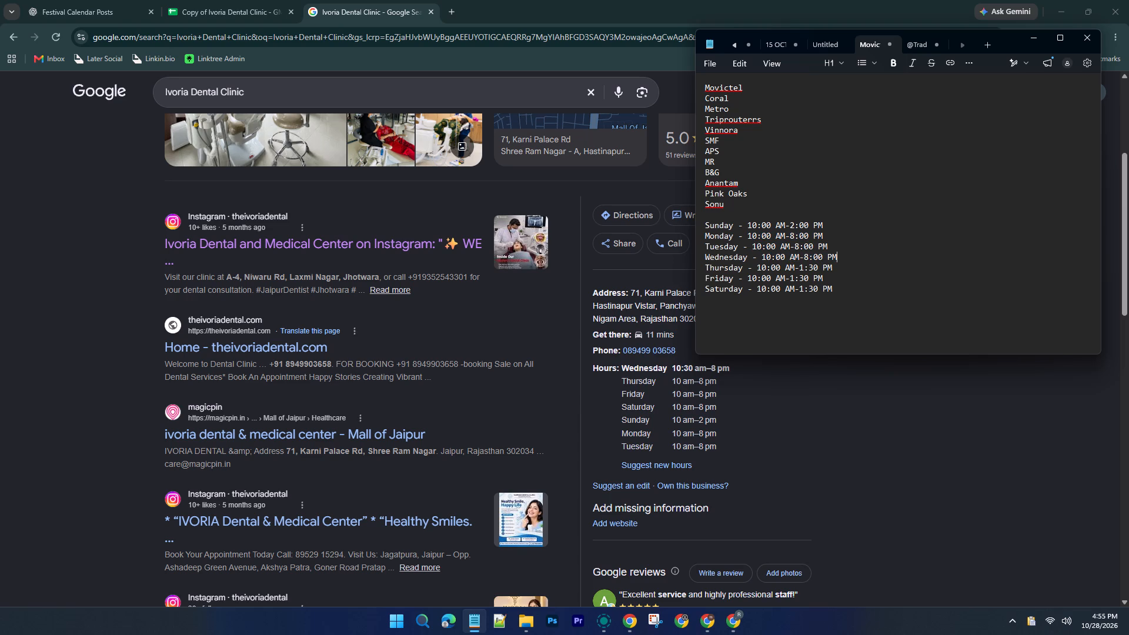
click(773, 255)
click(779, 255)
key(3)
Replace the Thursday, Friday and Saturday hours with 10:00 AM-8:00 PM, and select all seven day lines.
drag(756, 268, 851, 268)
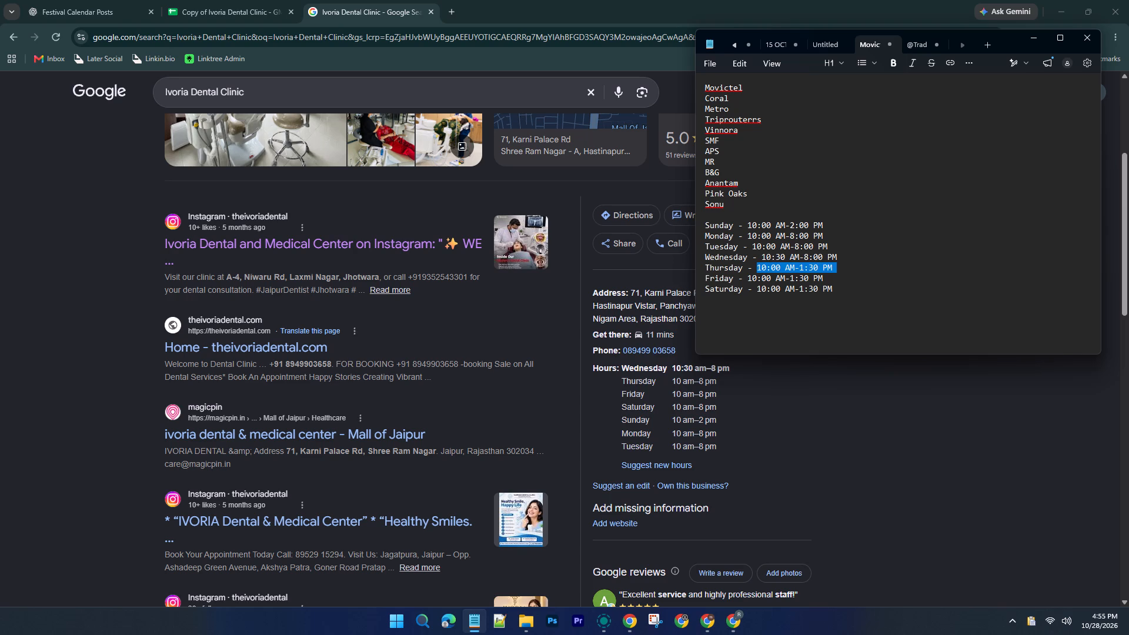
drag(851, 268, 852, 268)
key(ctrl+v)
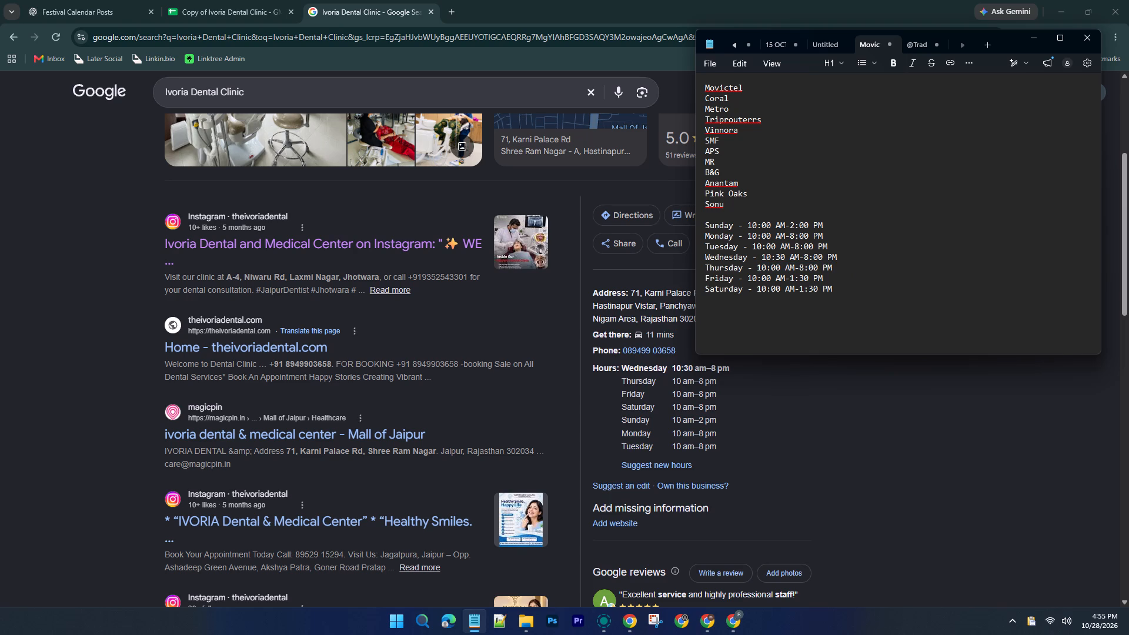
drag(747, 280, 845, 280)
key(ctrl+v)
drag(756, 289, 877, 286)
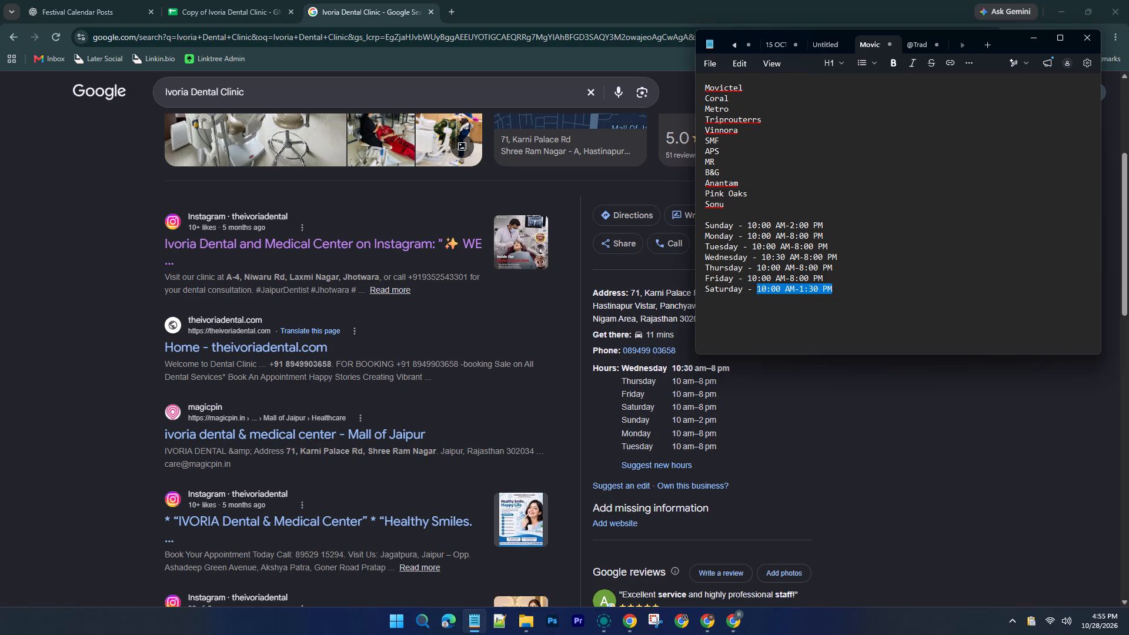
drag(877, 286, 884, 286)
key(ctrl+v)
drag(854, 289, 688, 227)
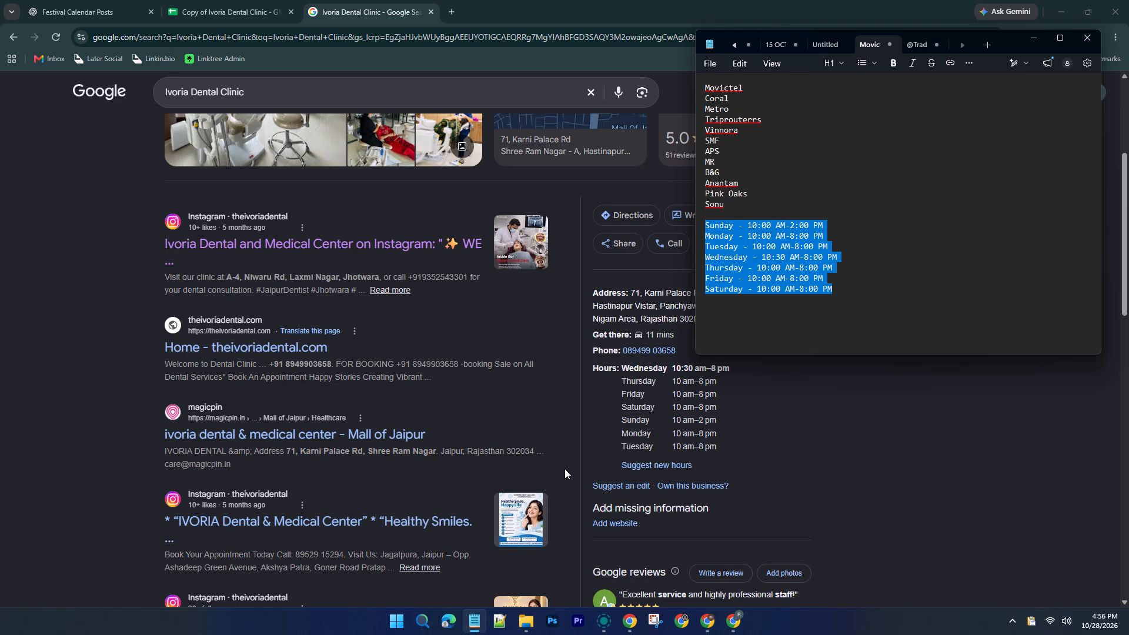
Switch to Chrome and duplicate the spreadsheet's version-history tab to get an editable copy of the current GMB Profile sheet.
click(731, 621)
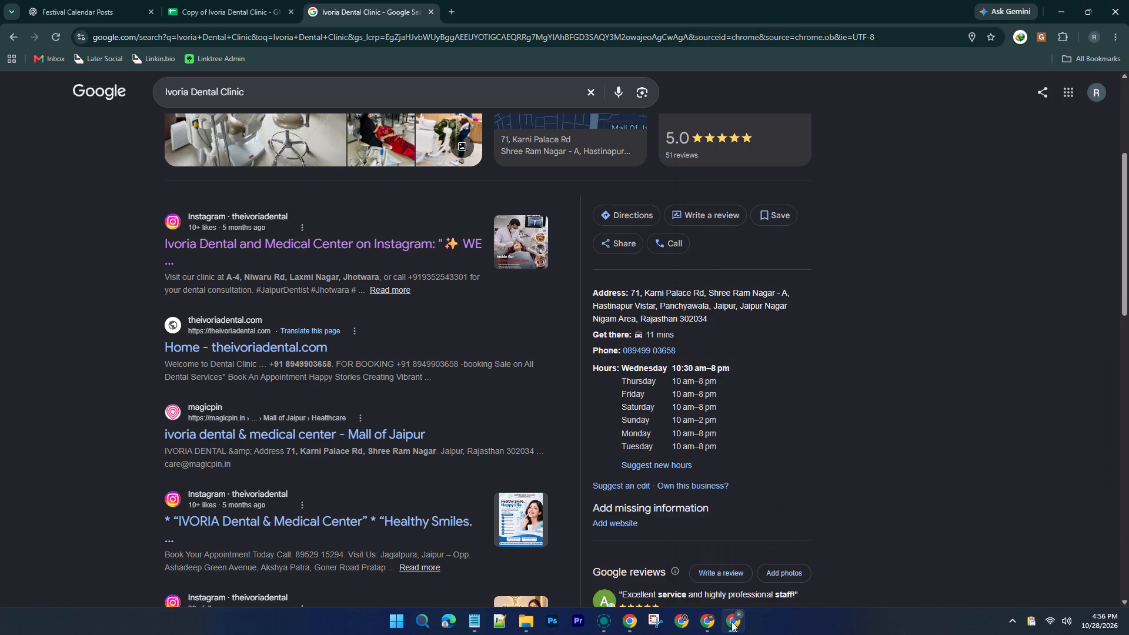
click(311, 0)
click(257, 0)
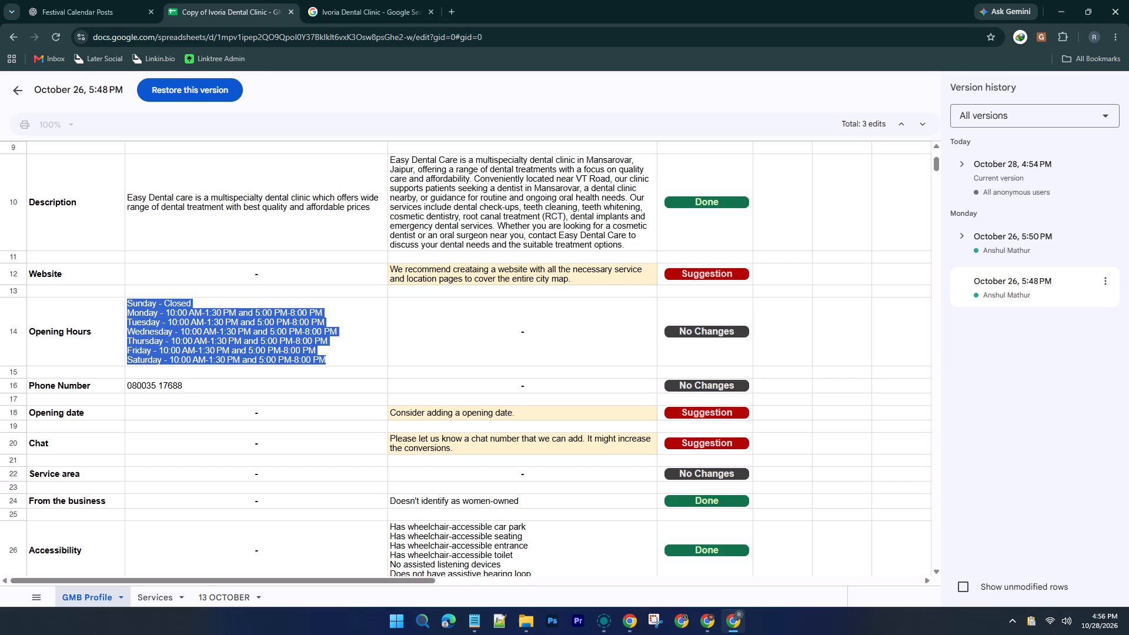
click(442, 416)
right_click(215, 16)
click(317, 118)
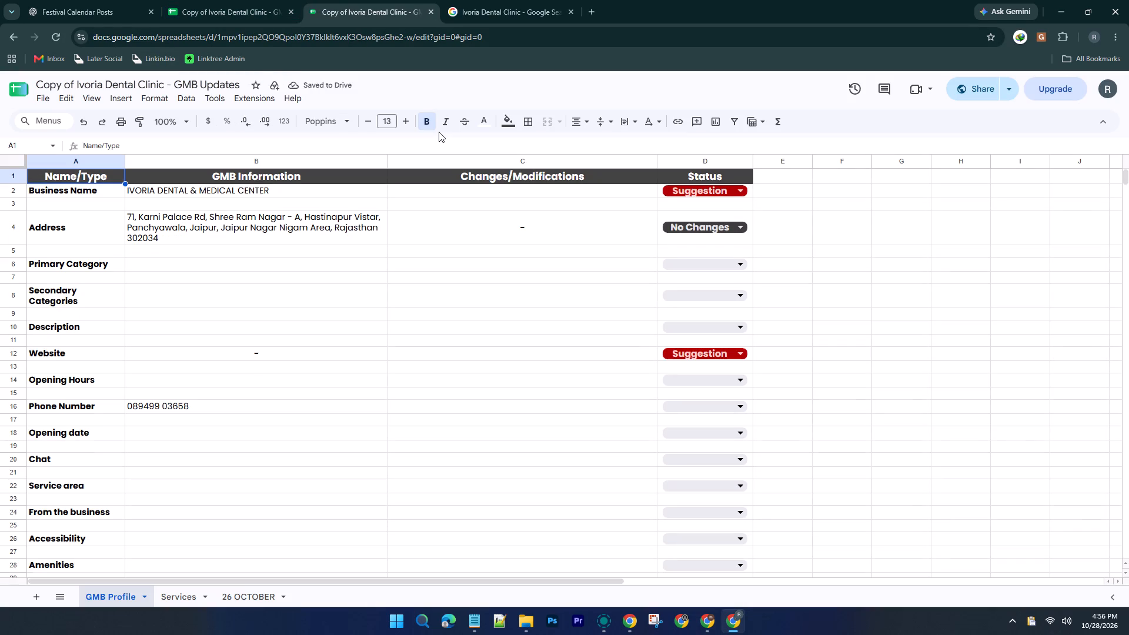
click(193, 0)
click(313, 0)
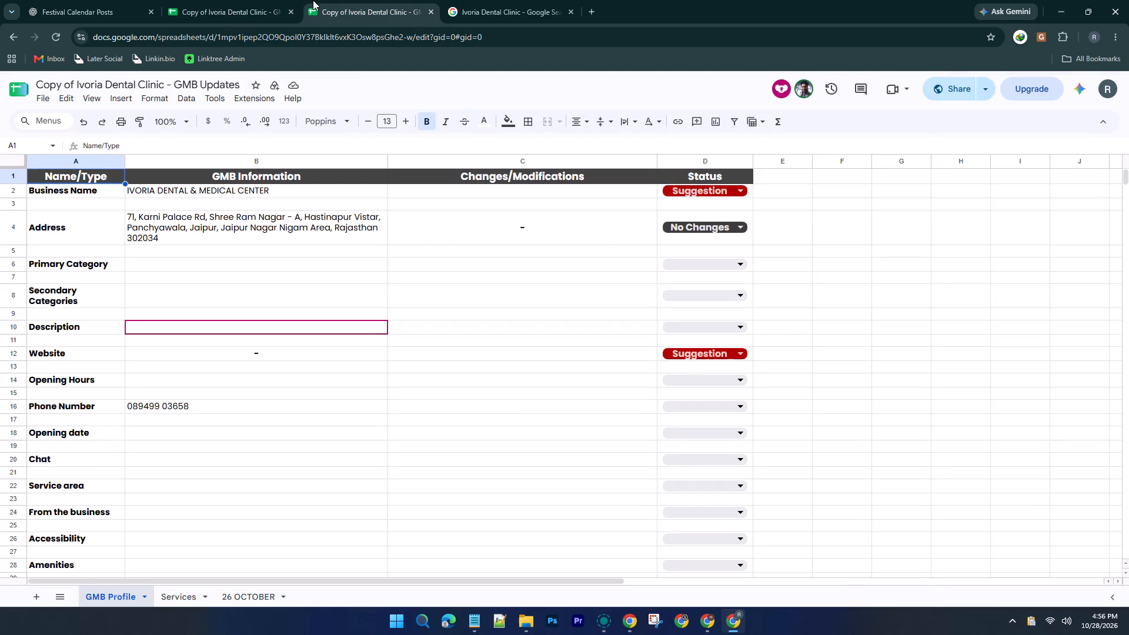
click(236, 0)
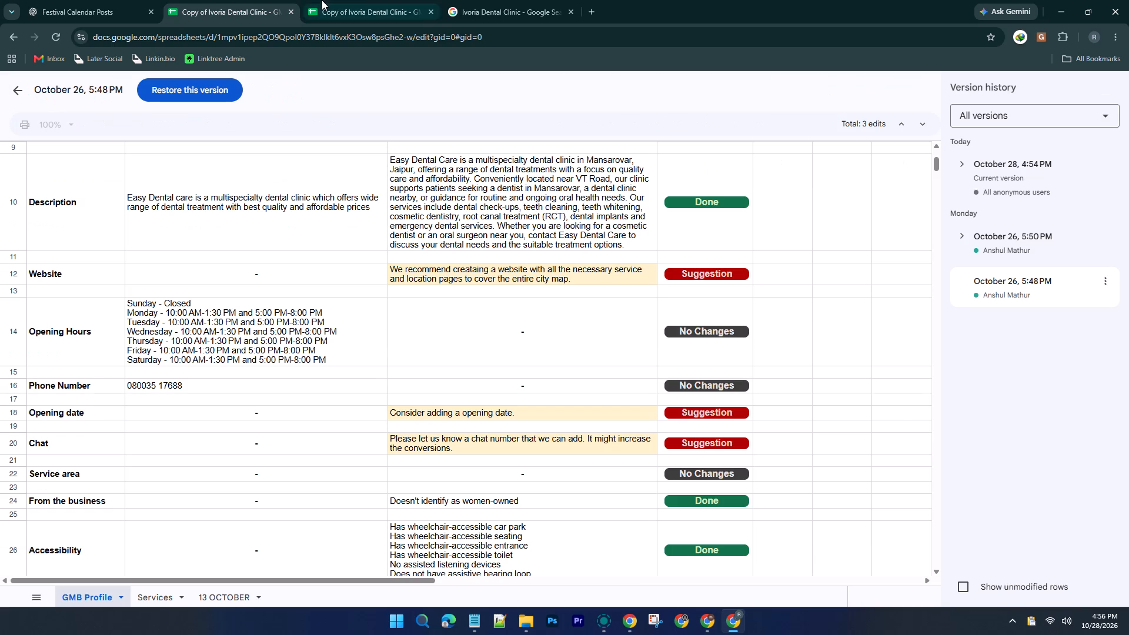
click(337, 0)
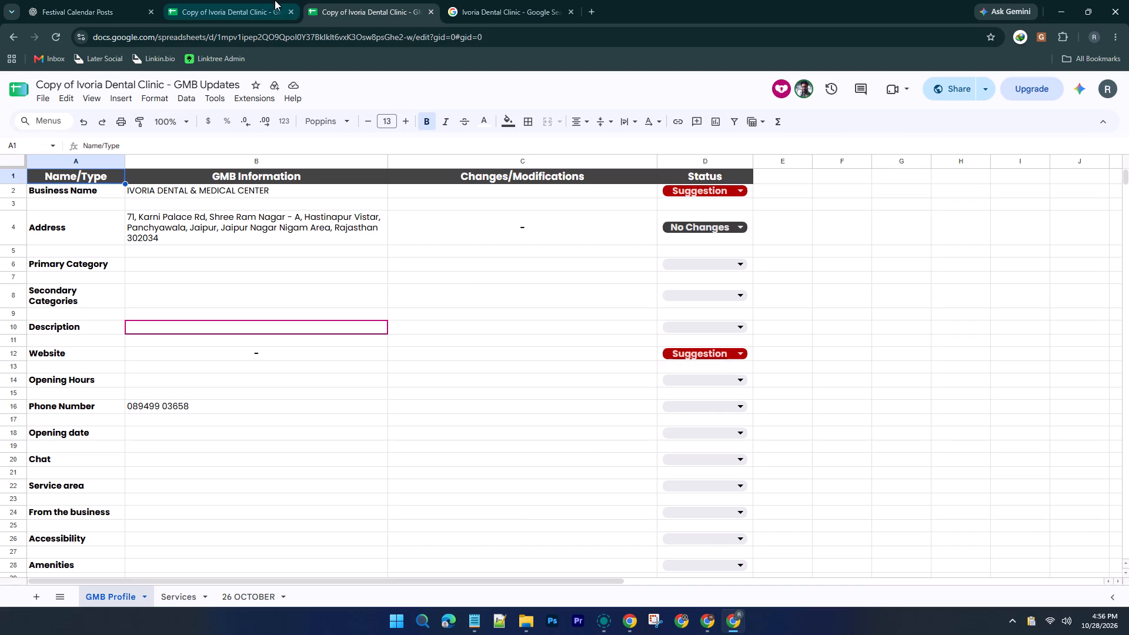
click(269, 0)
Reload the Google results for Ivoria Dental Clinic and open its Maps listing in a new tab.
click(492, 0)
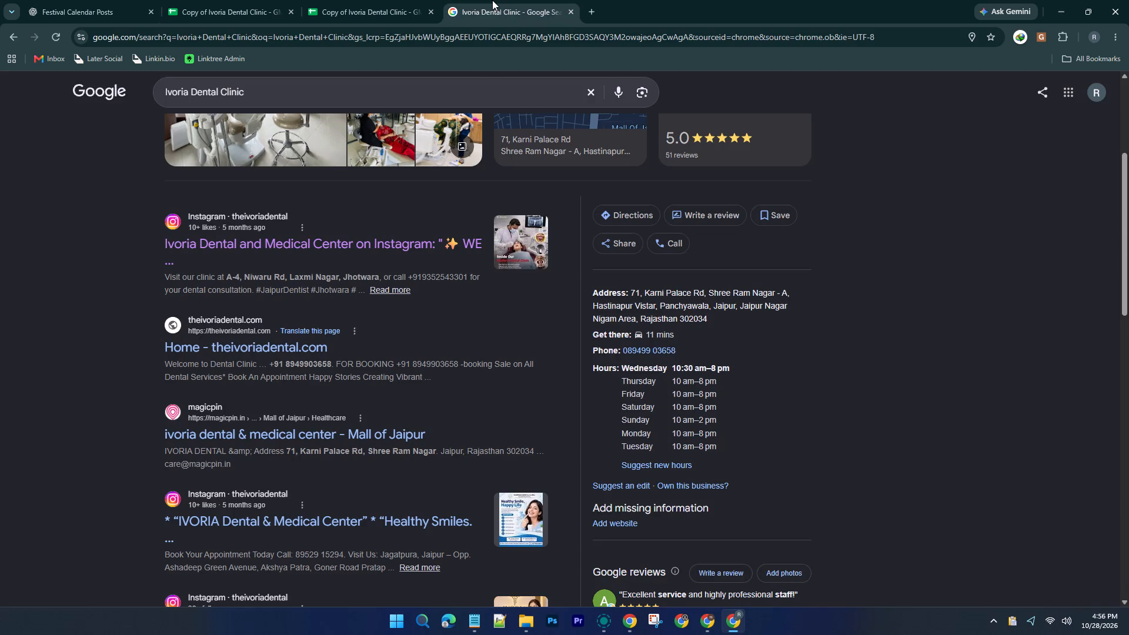
scroll(469, 370, up, 8)
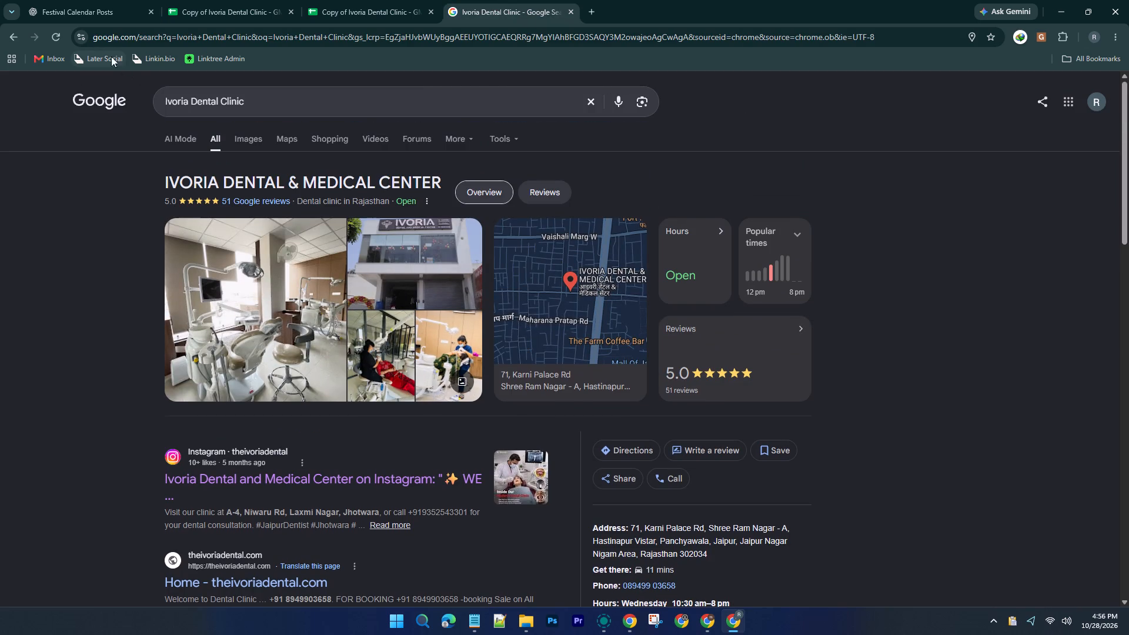
click(56, 32)
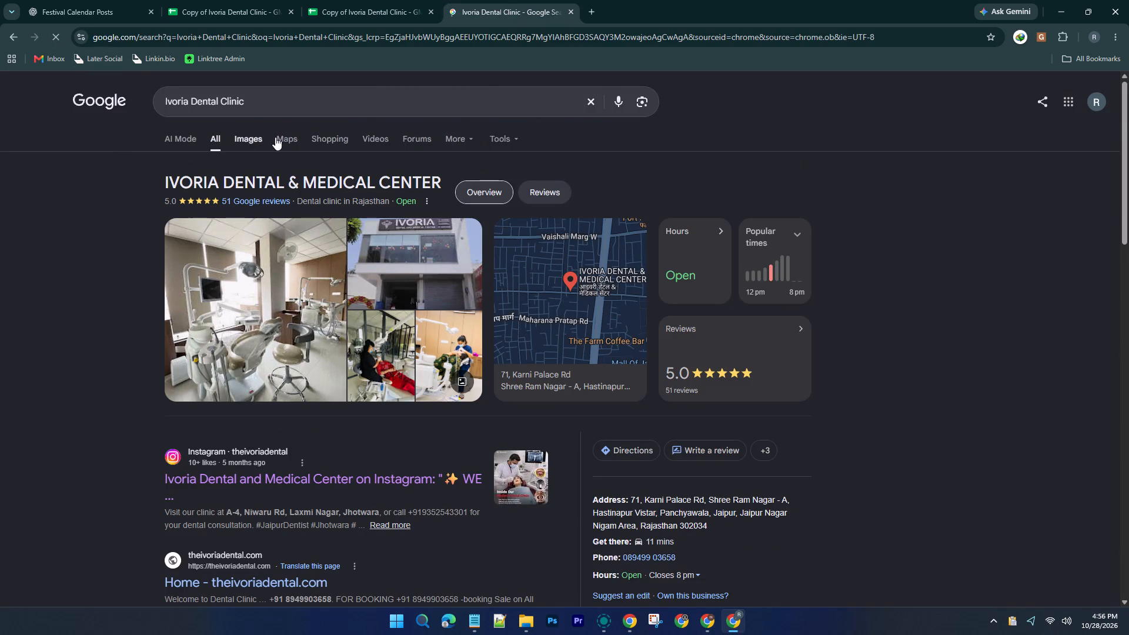
middle_click(279, 138)
click(704, 0)
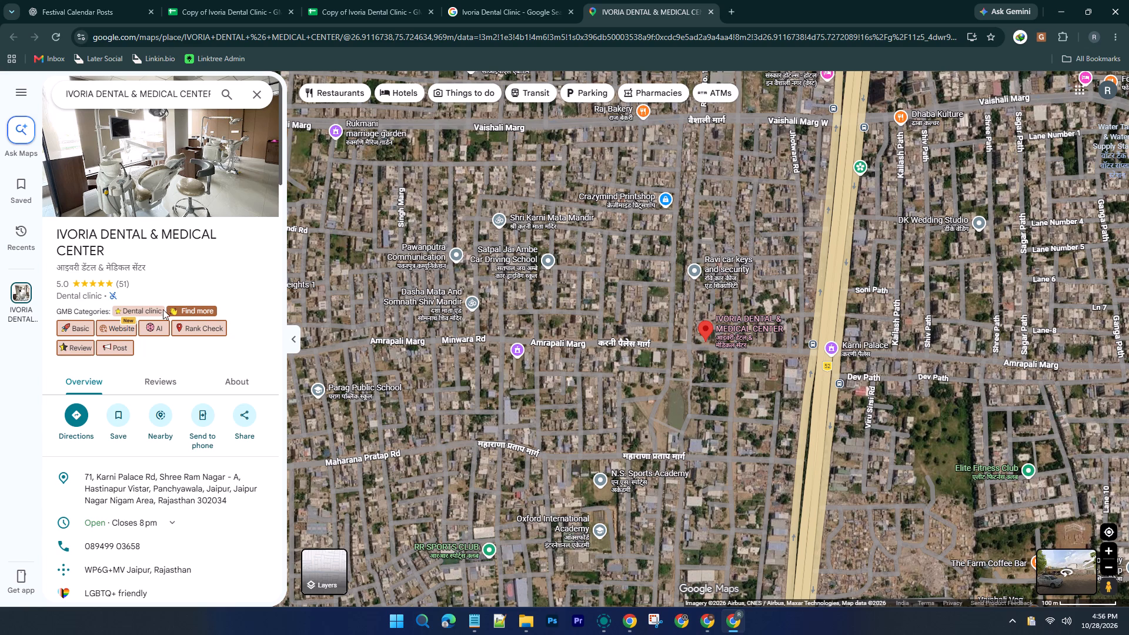
Copy the GMB category "Dental clinic" from the Maps listing into the Primary Category's GMB Information cell.
drag(162, 310, 124, 310)
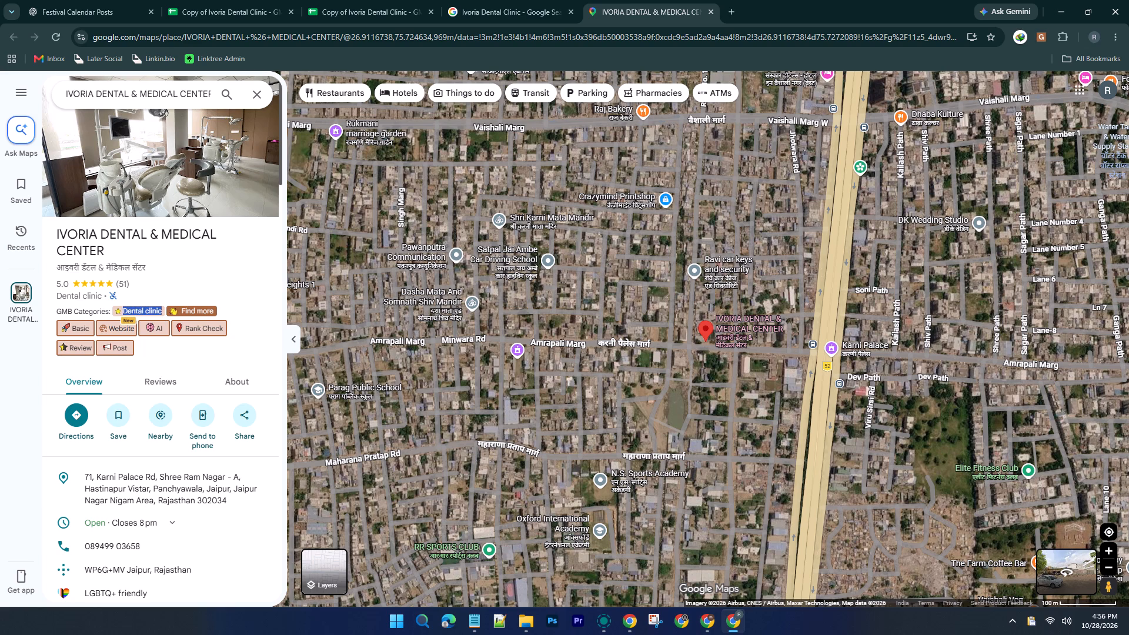
right_click(124, 310)
click(143, 321)
click(335, 0)
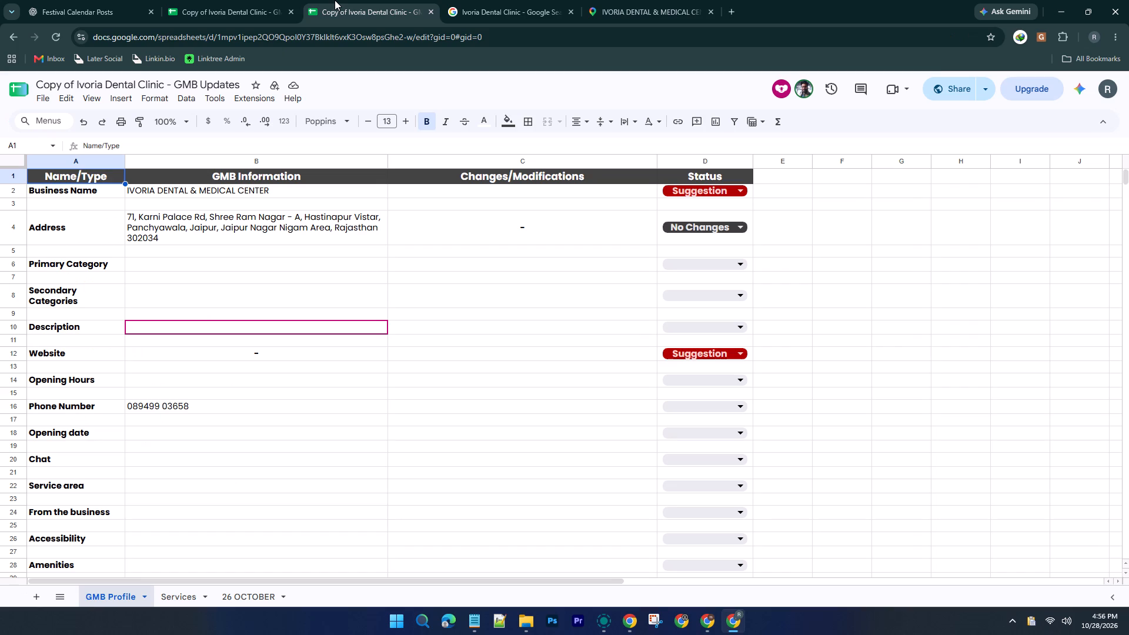
double_click(229, 264)
right_click(229, 264)
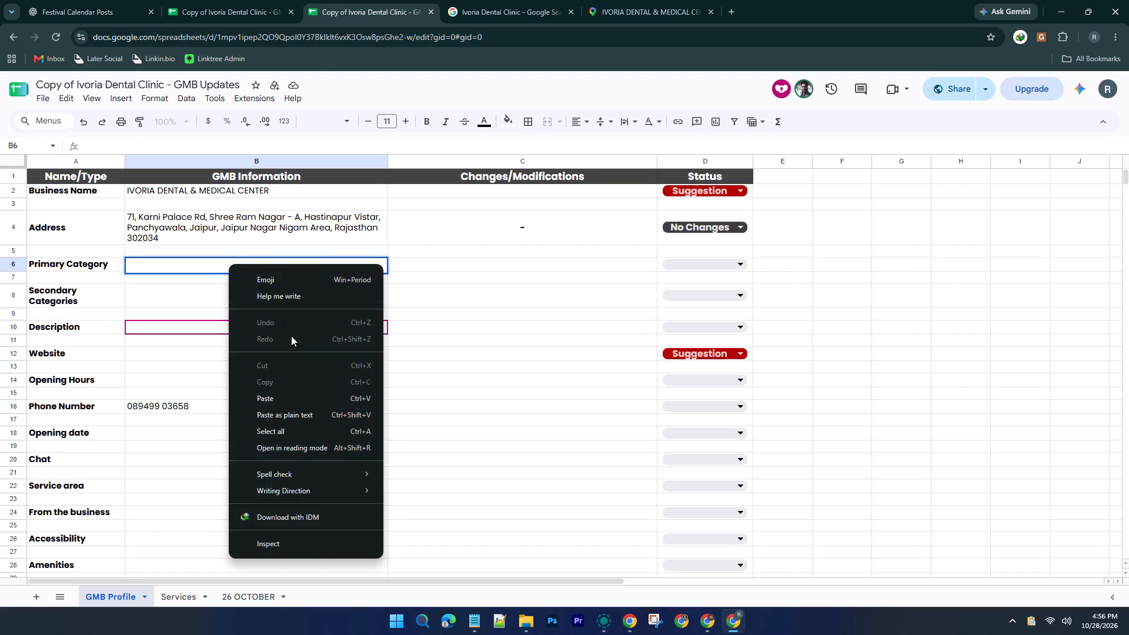
click(300, 398)
Copy the "-" from the Address row's Changes/Modifications cell into the Secondary Categories' GMB Information cell.
click(284, 289)
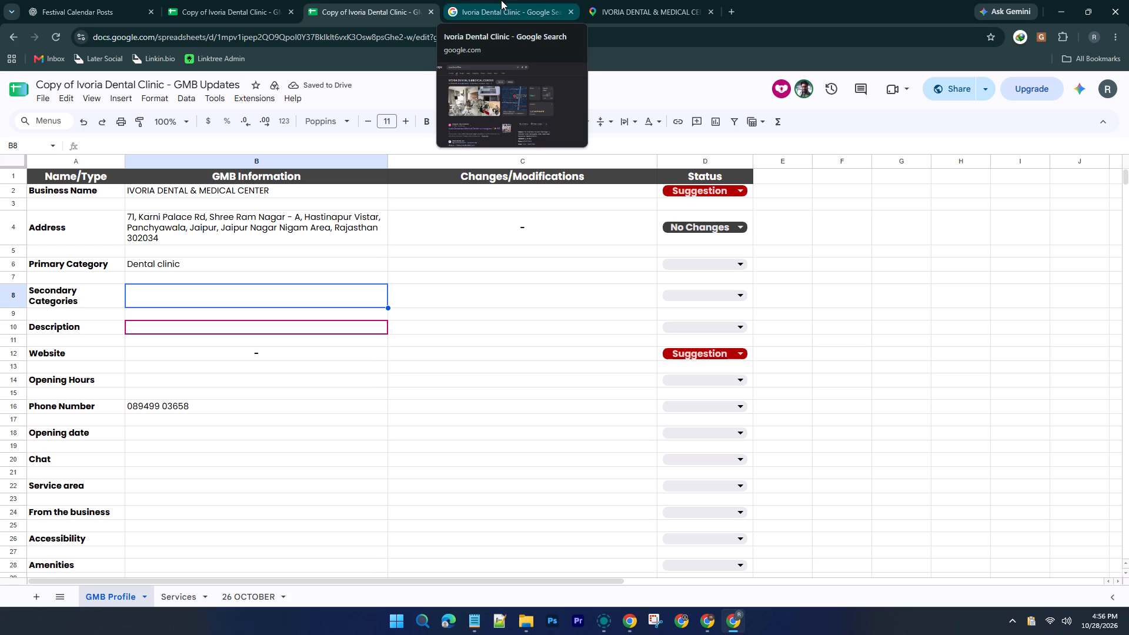
click(508, 231)
key(ctrl+c)
click(255, 299)
key(ctrl+v)
Put "-" in the Primary Category's Changes/Modifications cell and set its status to No Changes.
click(429, 264)
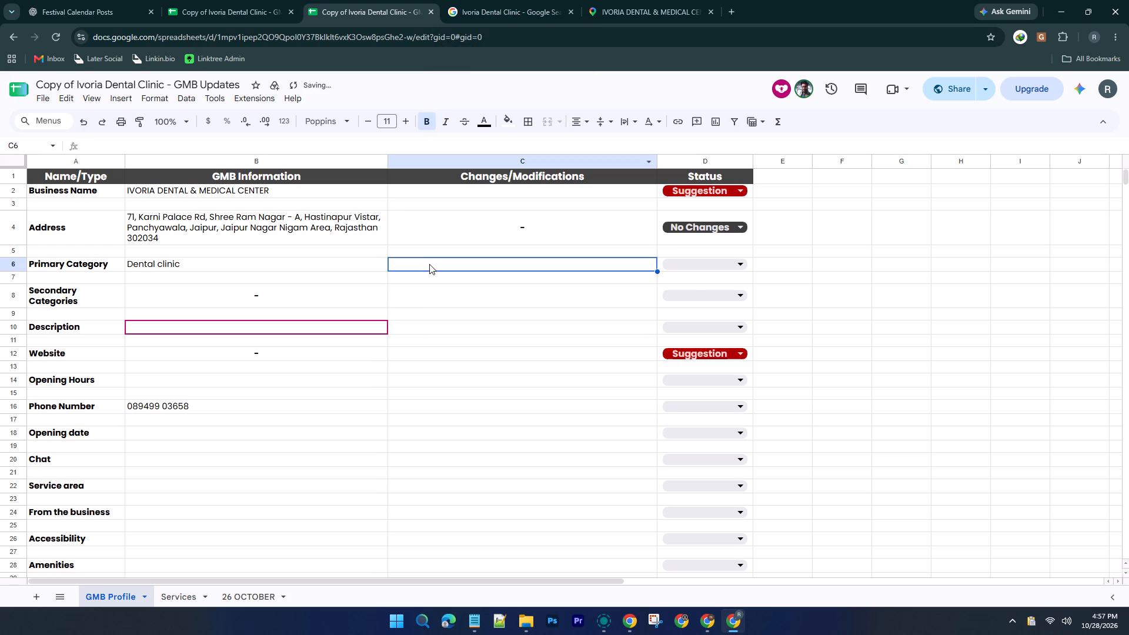
key(ctrl+v)
click(678, 269)
click(698, 282)
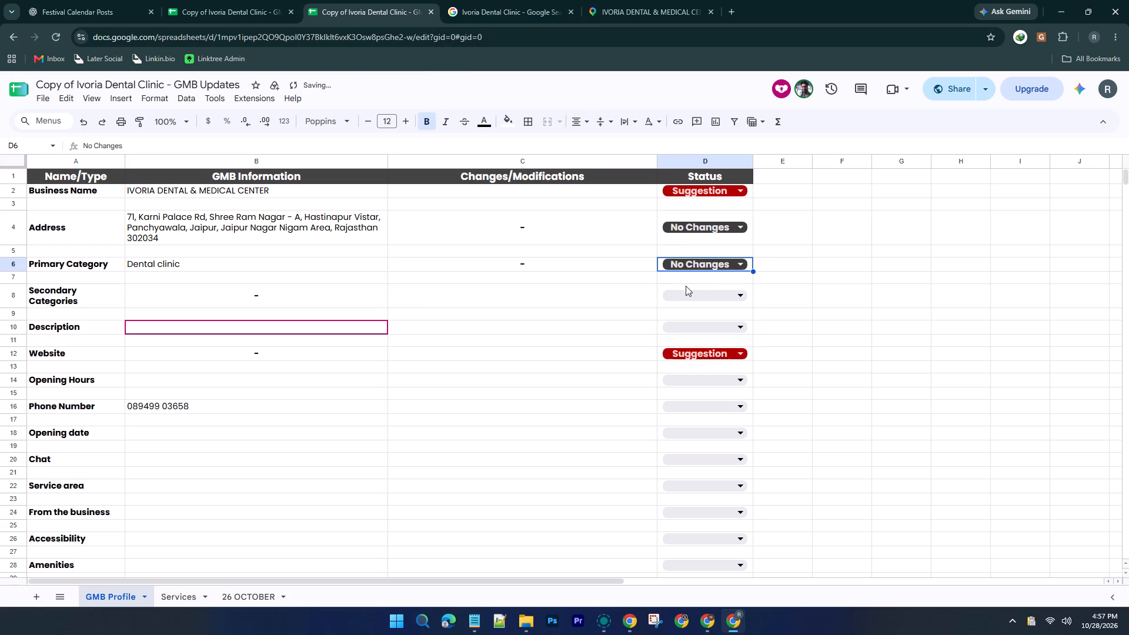
Set the status of the Secondary Categories and Description rows to Done.
click(676, 301)
click(680, 373)
click(536, 340)
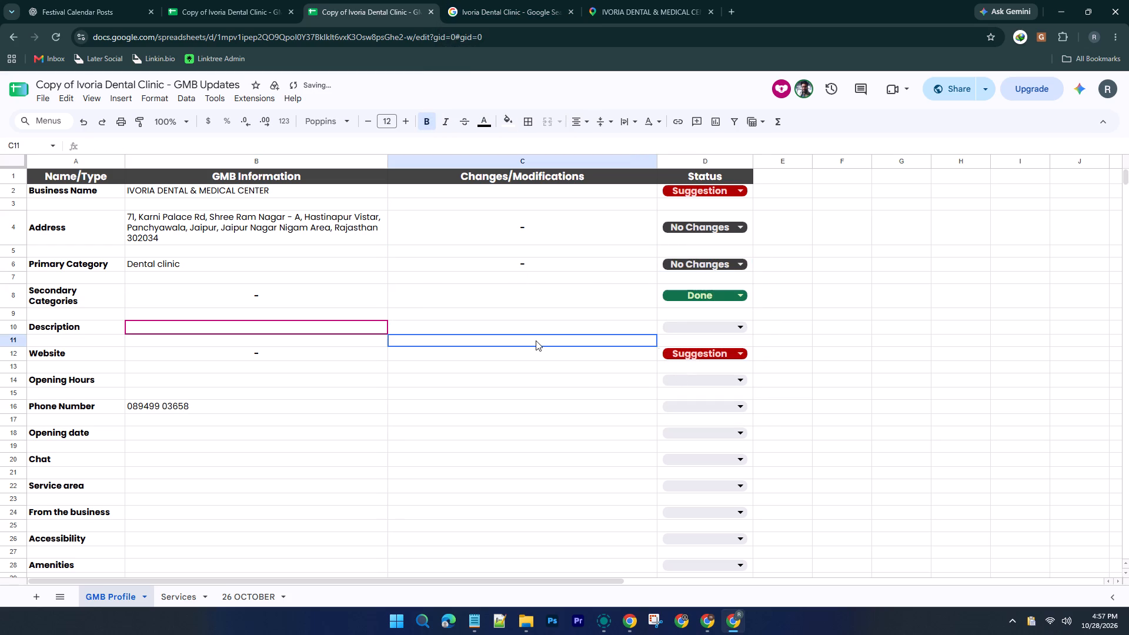
click(666, 326)
click(687, 397)
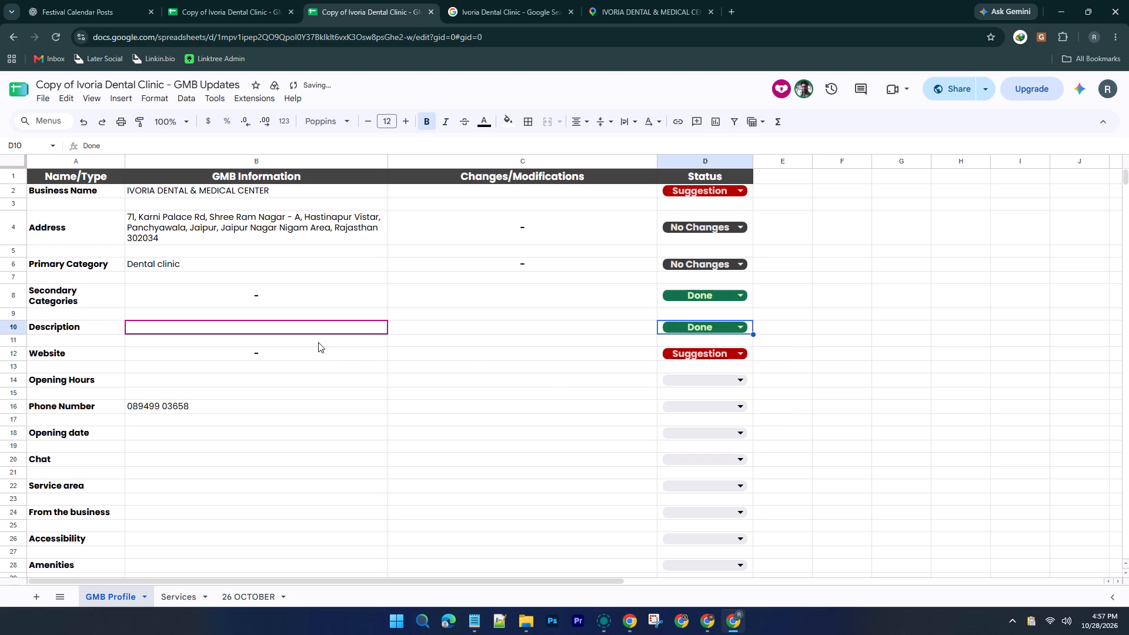
Expand the "From IVORIA DENTAL & MEDICAL CENTER" text in the Google results and copy the full description without its quotation marks.
click(306, 330)
click(630, 0)
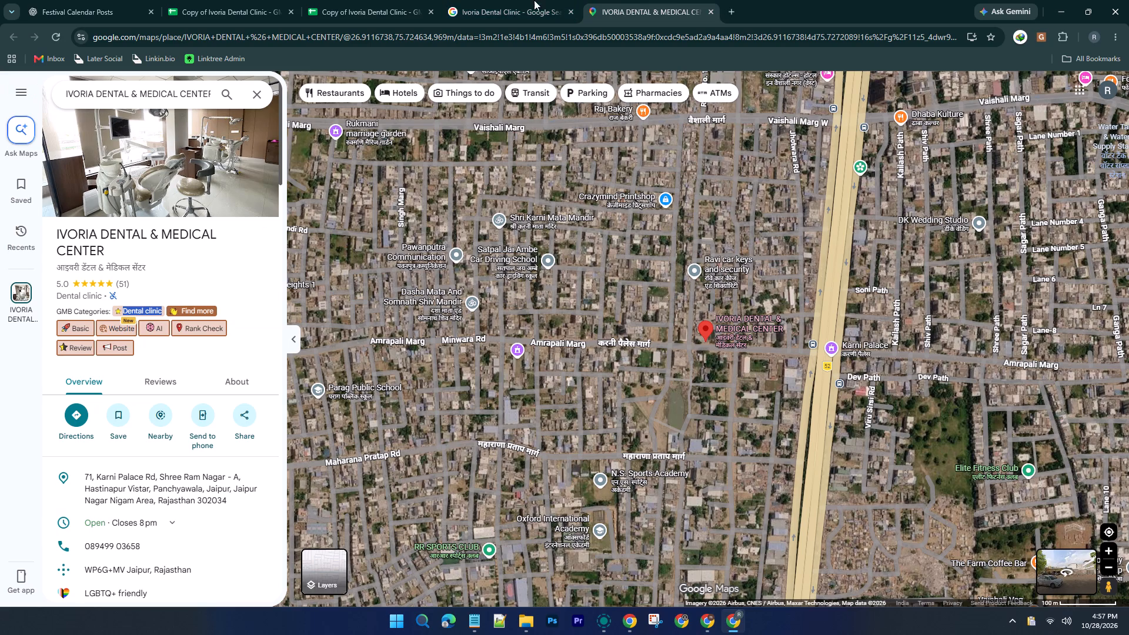
click(497, 0)
scroll(721, 483, down, 10)
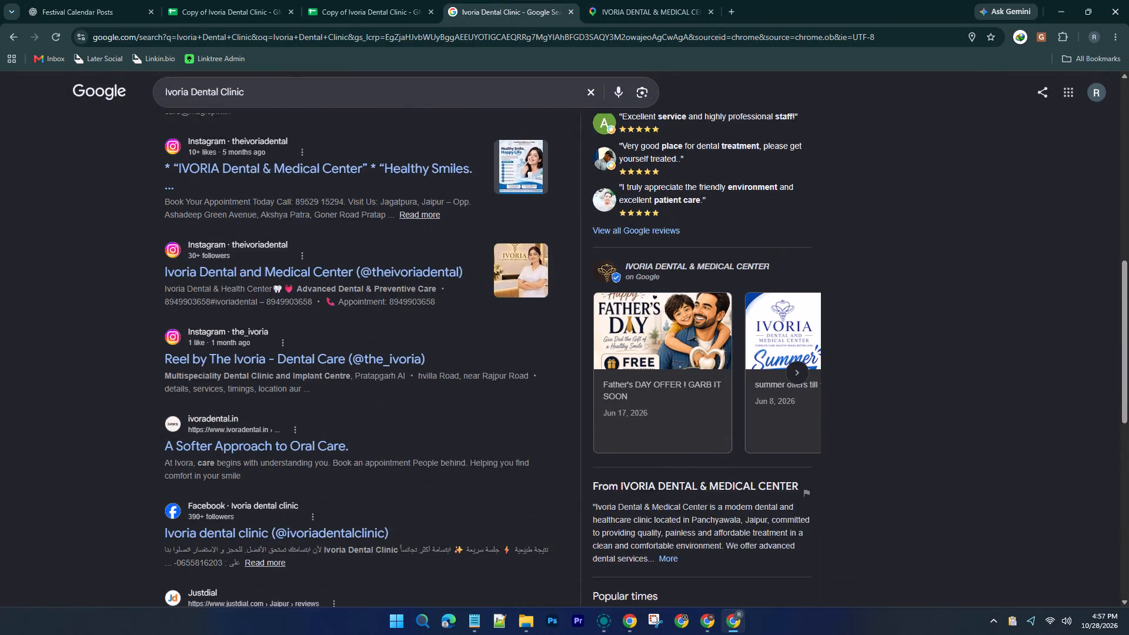
scroll(721, 483, down, 3)
click(670, 383)
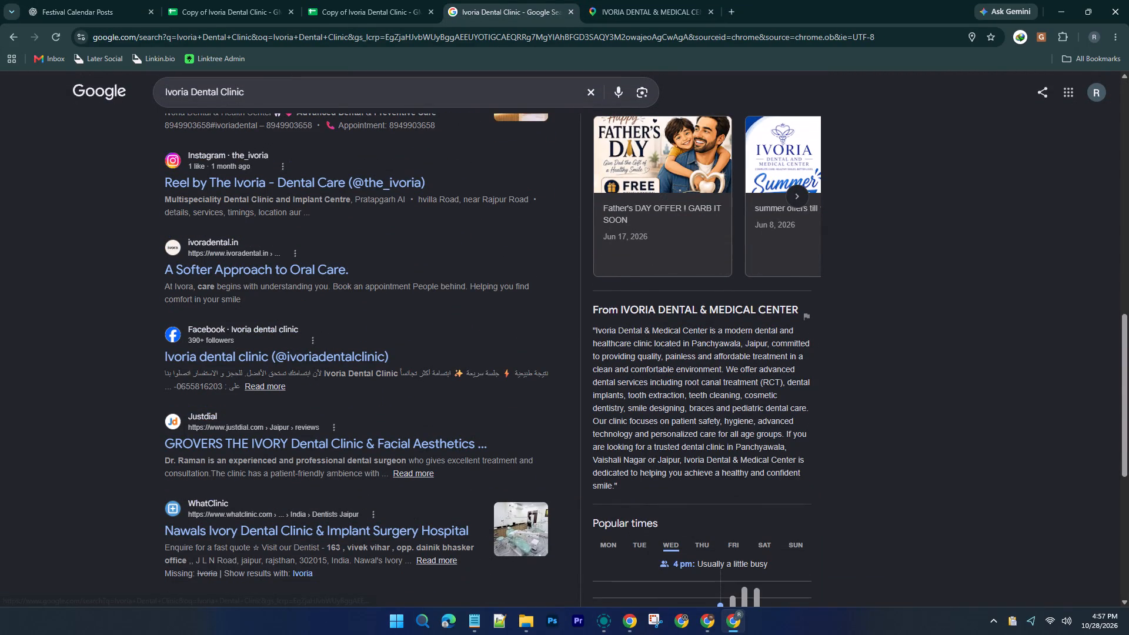
click(612, 486)
drag(613, 486, 593, 341)
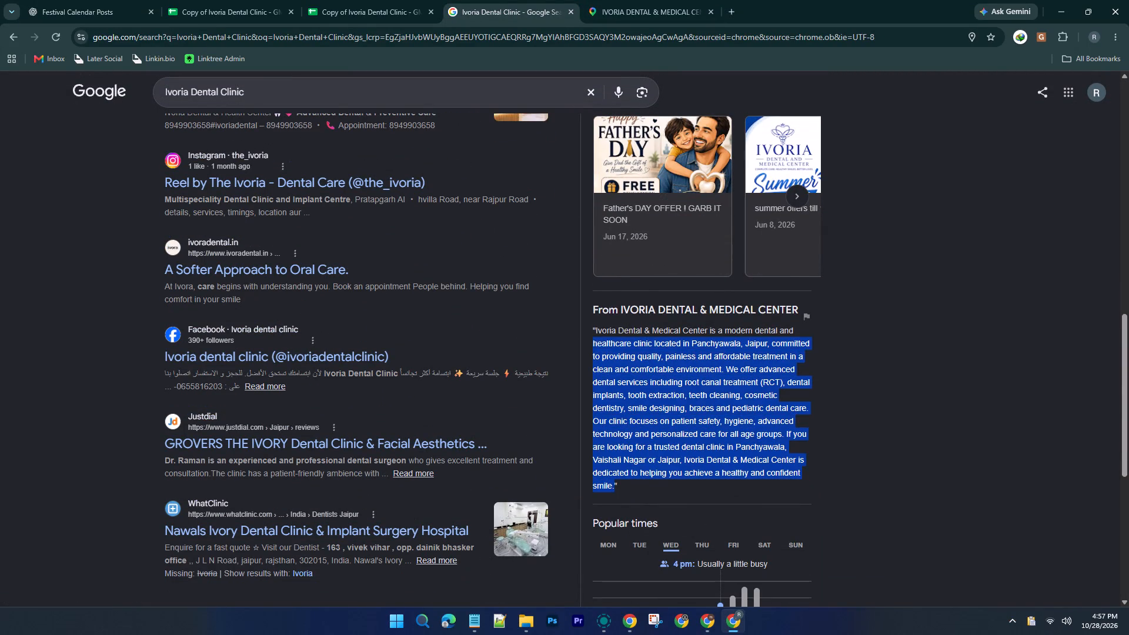
drag(593, 341, 596, 335)
key(ctrl+c)
Paste the copied clinic description into the Description row's GMB Information cell on the GMB Profile sheet.
click(422, 0)
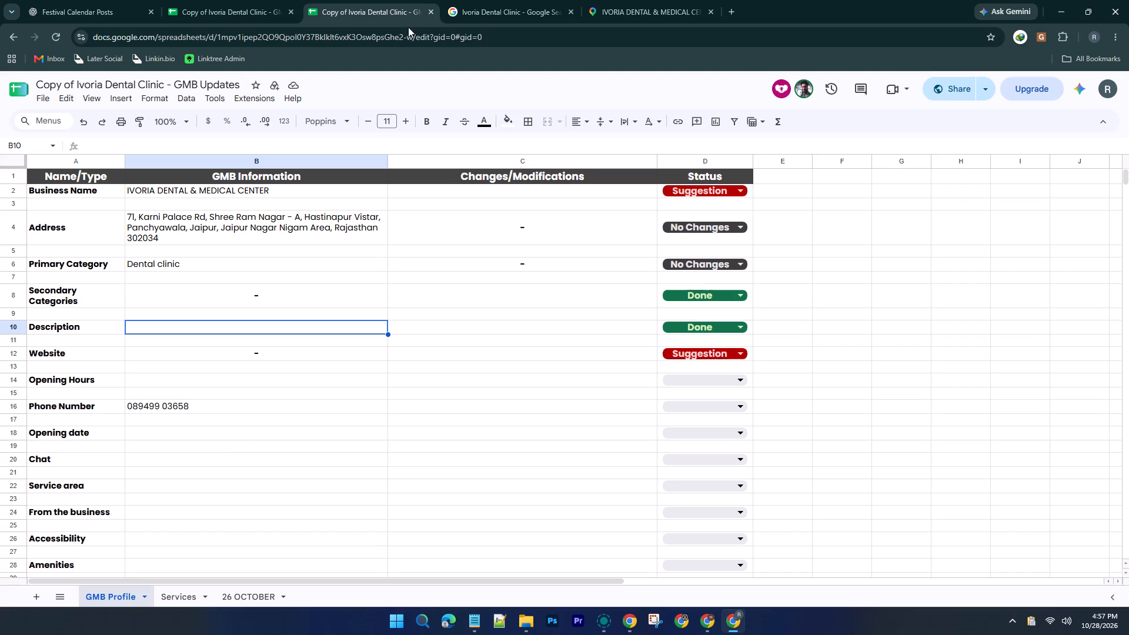
double_click(190, 327)
key(ctrl+v)
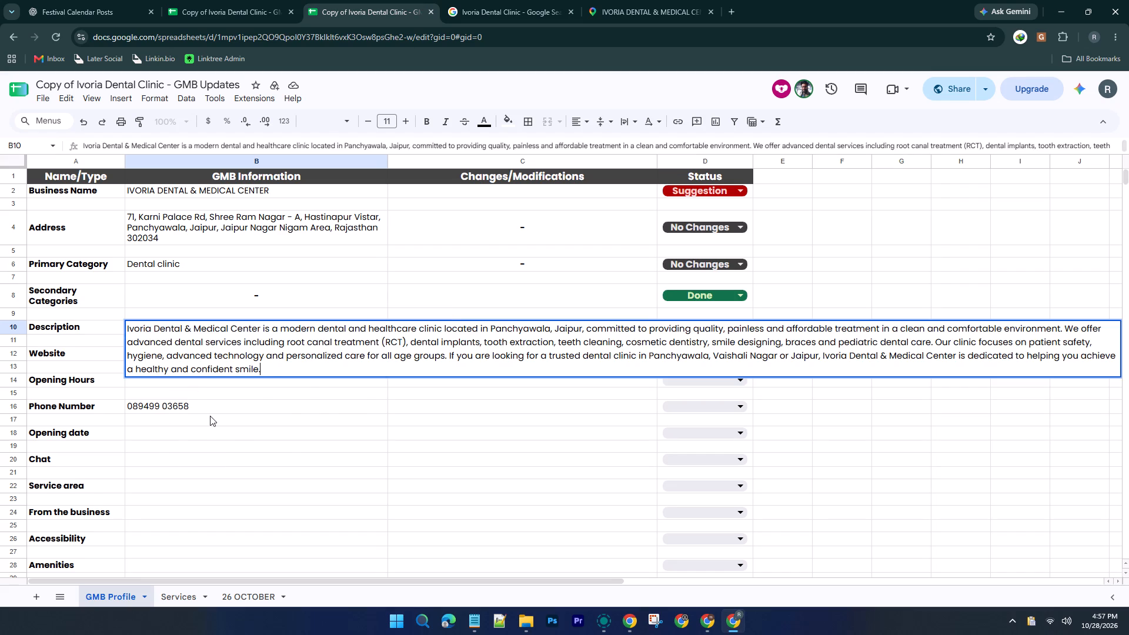
click(210, 416)
click(447, 357)
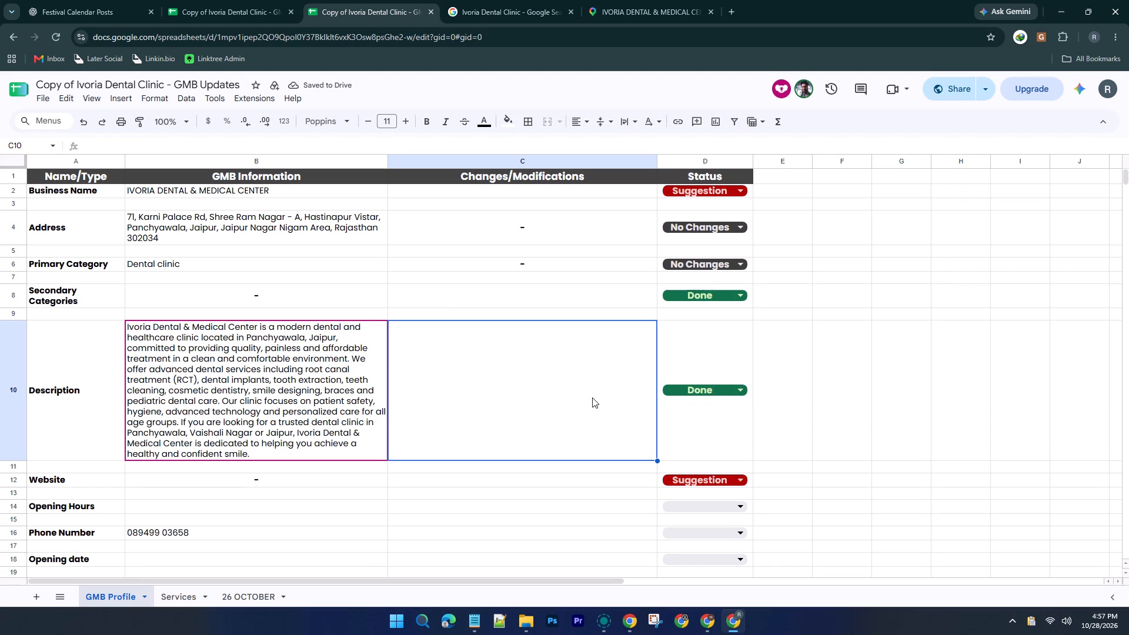
Cut the Sunday-to-Saturday opening hours from the Notepad note and paste them into the Opening Hours row's GMB Information cell.
scroll(592, 397, down, 3)
click(276, 331)
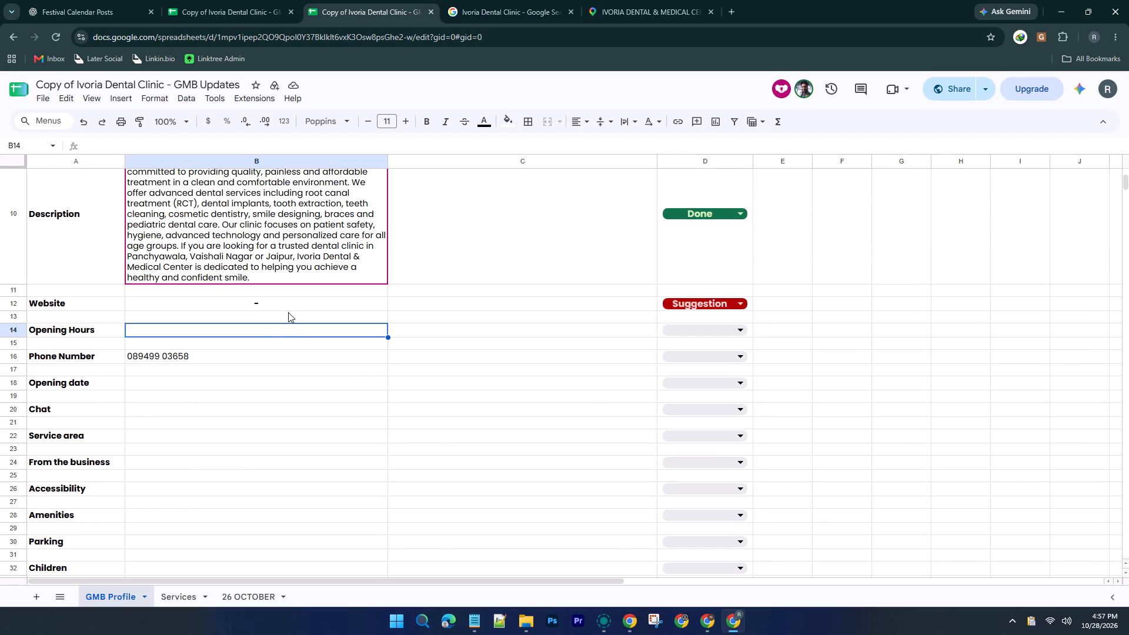
click(292, 308)
click(280, 329)
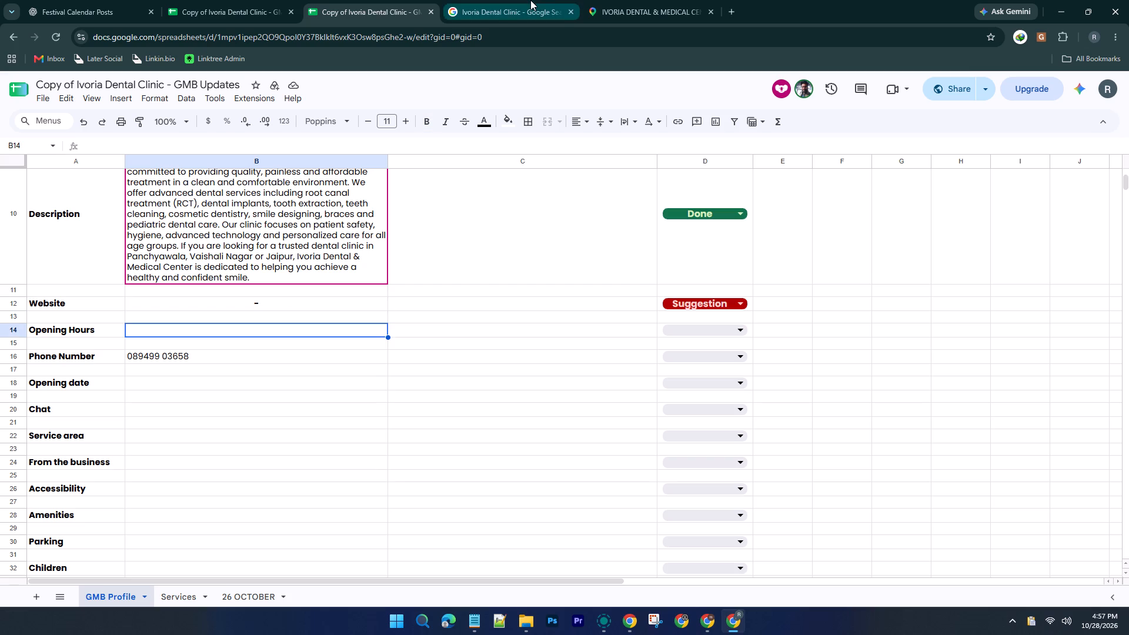
click(476, 623)
click(824, 280)
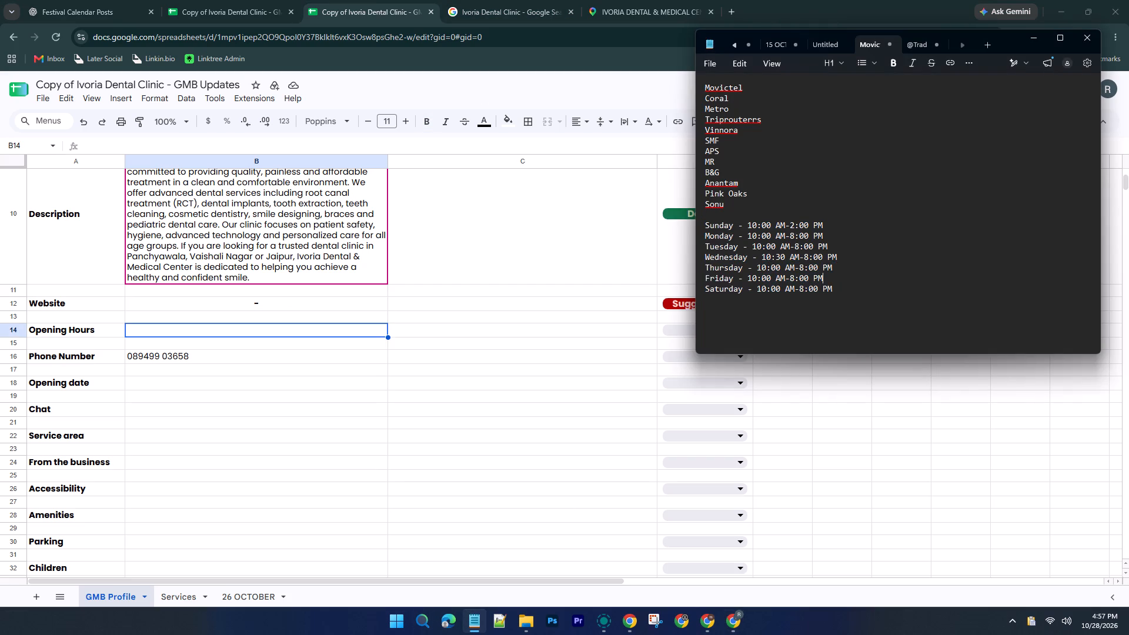
drag(836, 289, 703, 227)
key(ctrl+x)
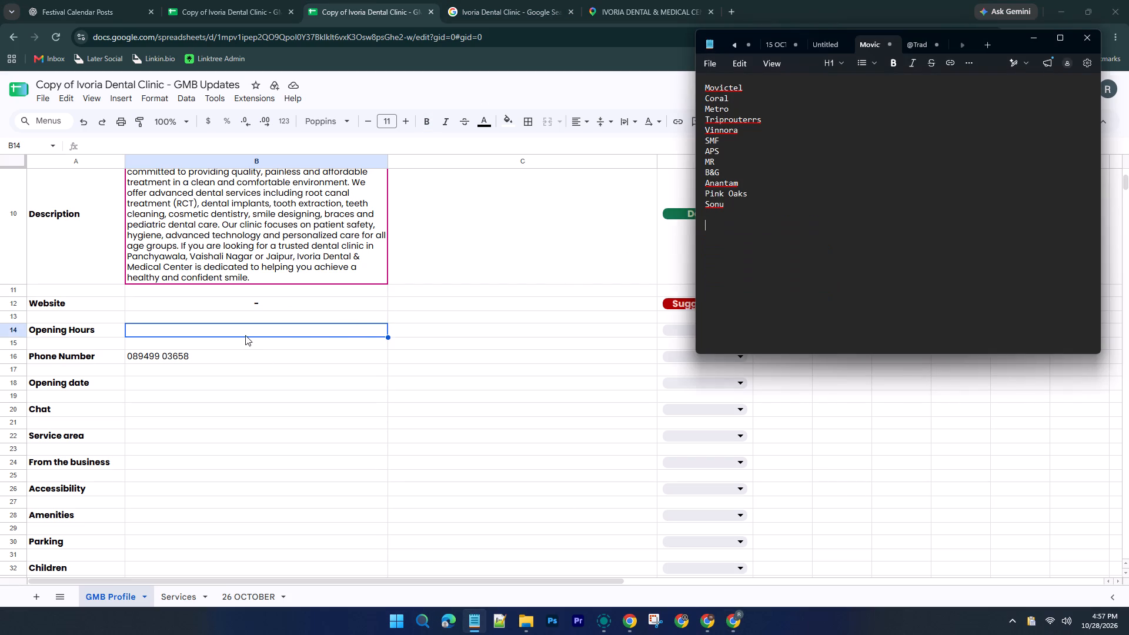
double_click(245, 335)
key(ctrl+v)
click(456, 347)
click(456, 347)
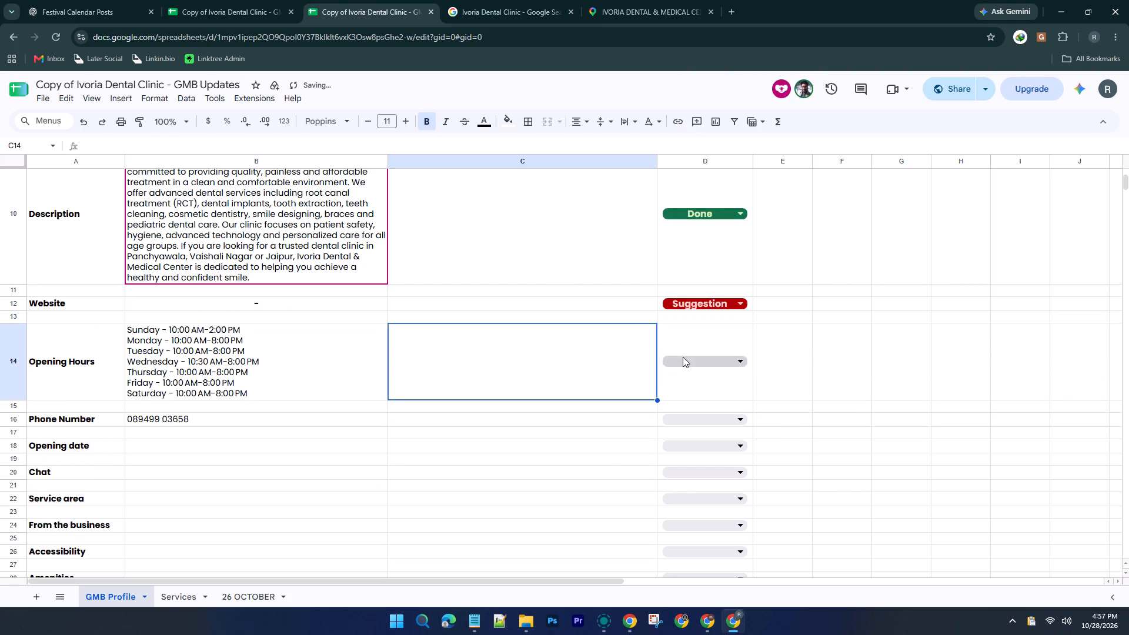
Set the Opening Hours row's status to No Changes.
click(683, 356)
click(699, 409)
Copy the Website row's "-" into the Changes/Modifications cells of the Opening Hours and Phone Number rows.
click(253, 302)
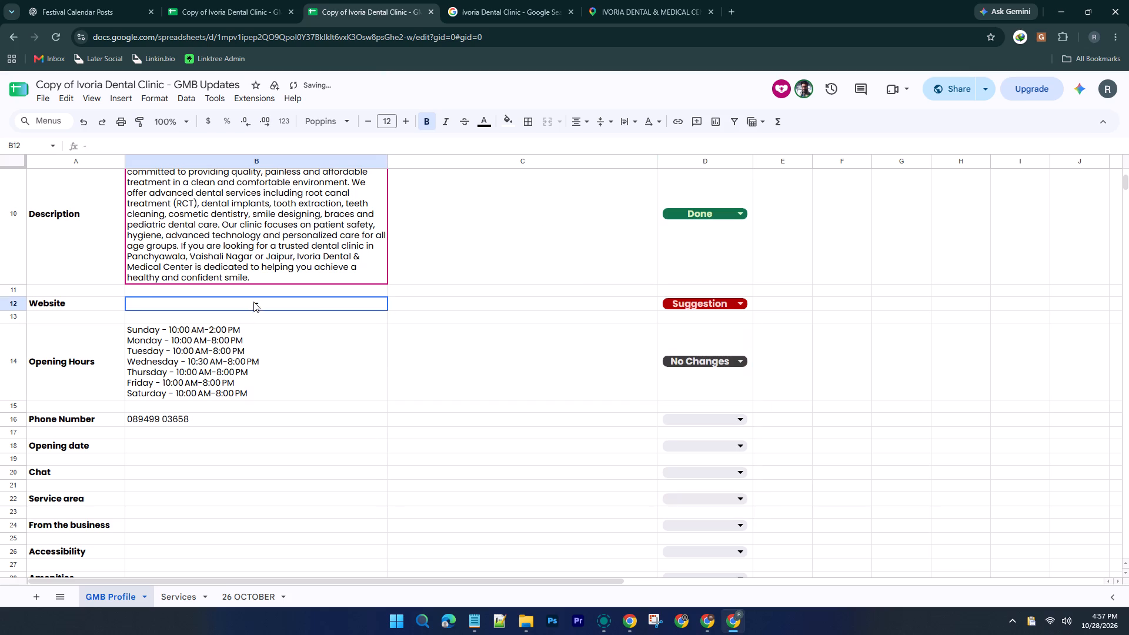
key(ctrl+c)
ctrl+click(464, 370)
key(ctrl+v)
click(464, 412)
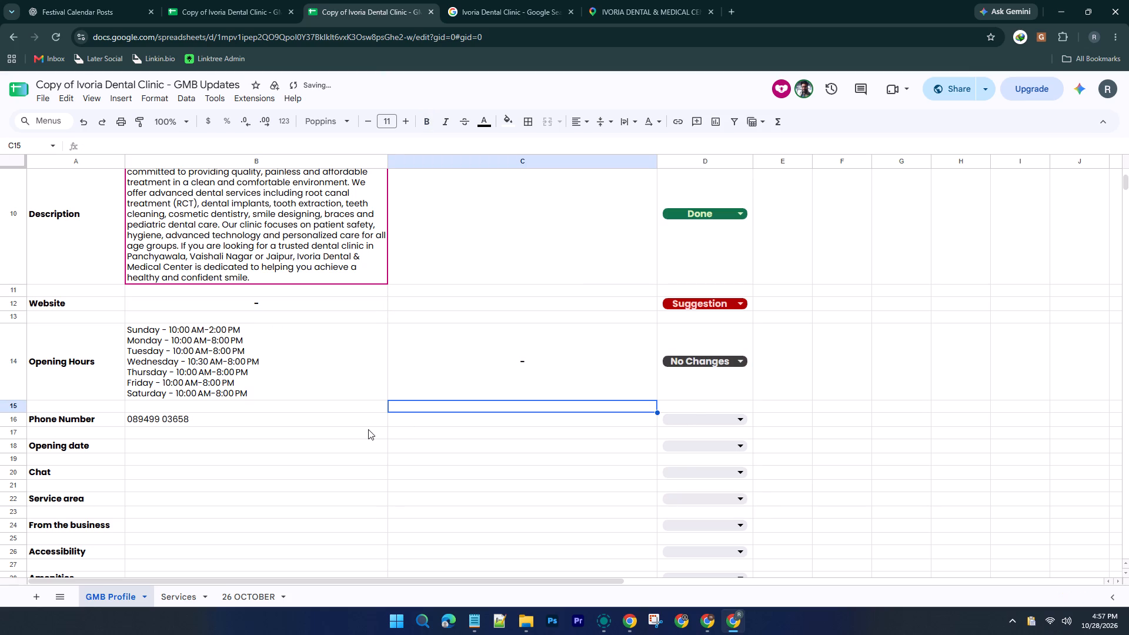
click(396, 422)
key(ctrl+v)
Look through the clinic's Google Maps listing for details for the Opening date row.
click(366, 444)
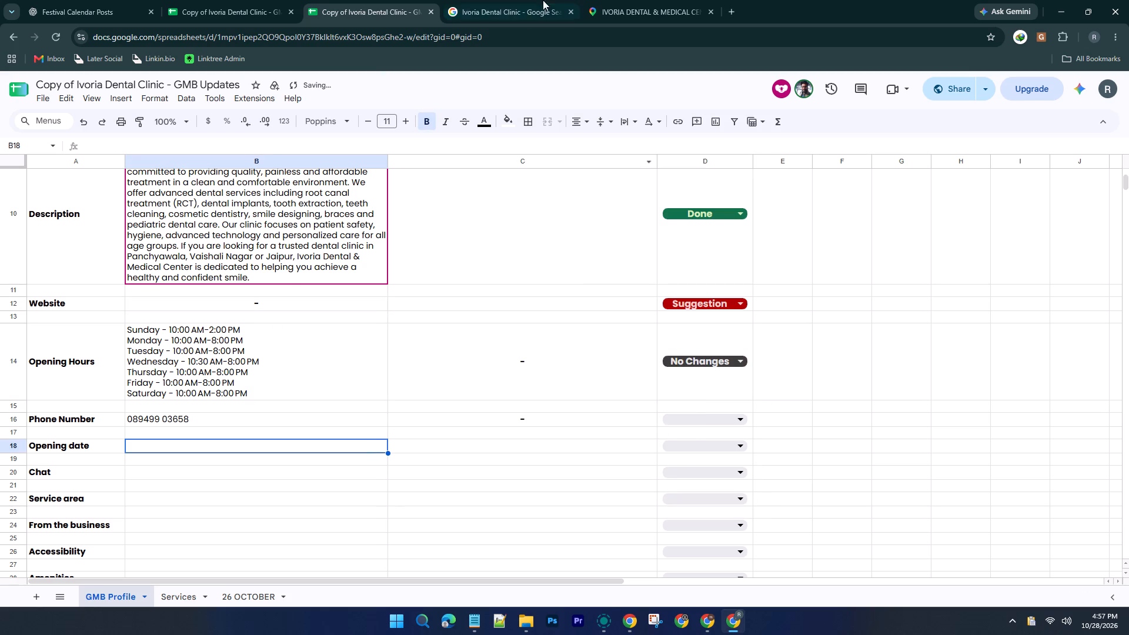
click(555, 0)
click(605, 0)
scroll(85, 393, down, 3)
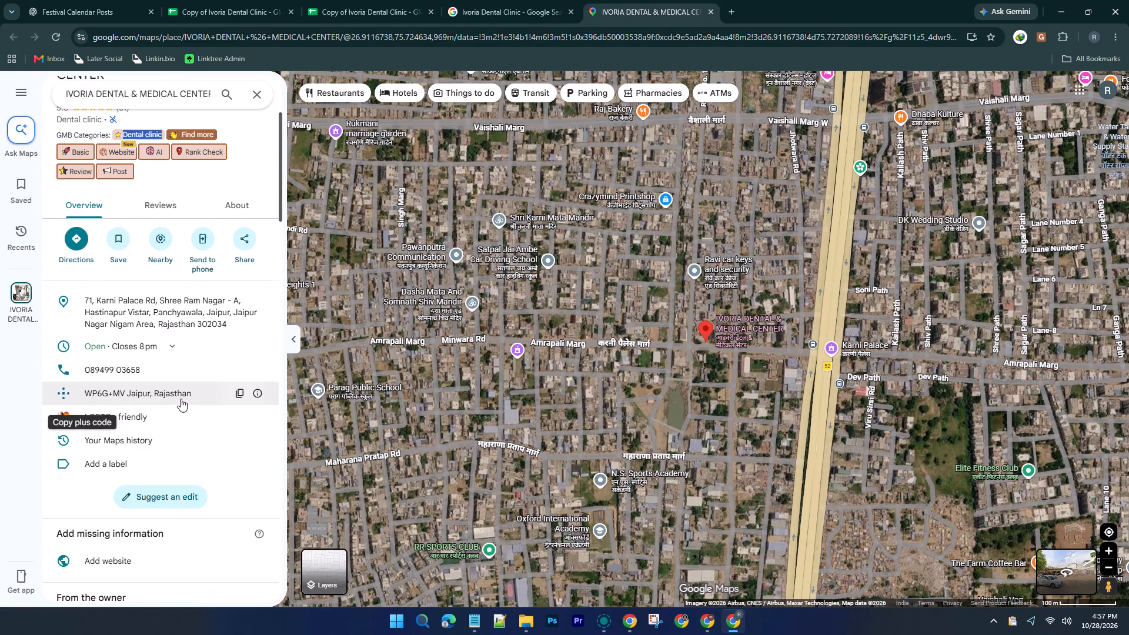
scroll(193, 423, down, 11)
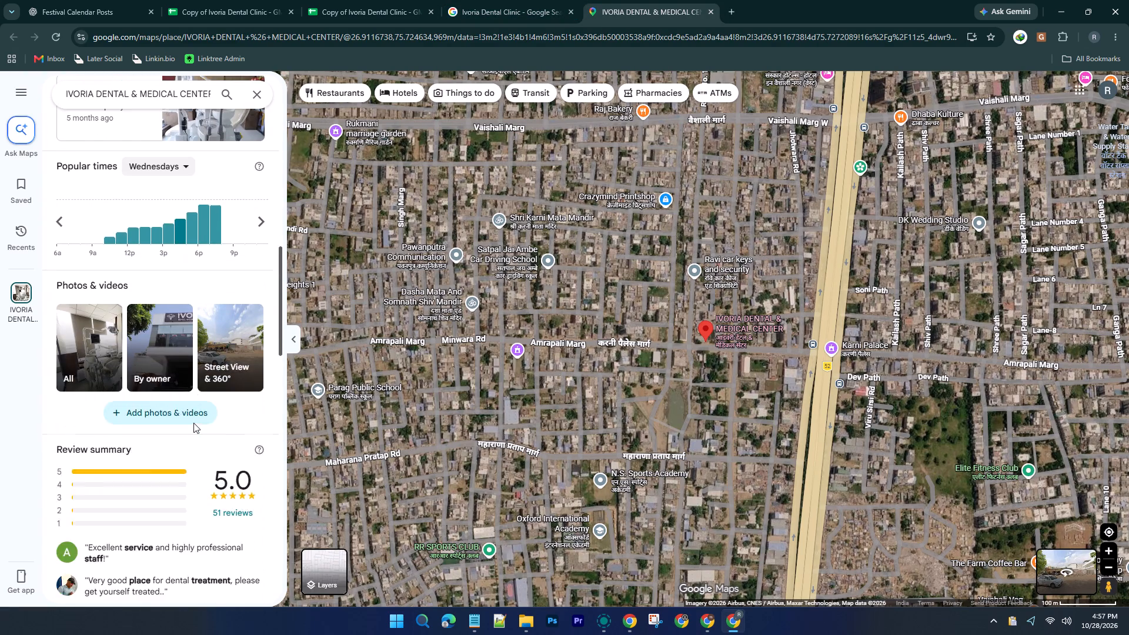
scroll(193, 423, down, 8)
click(355, 0)
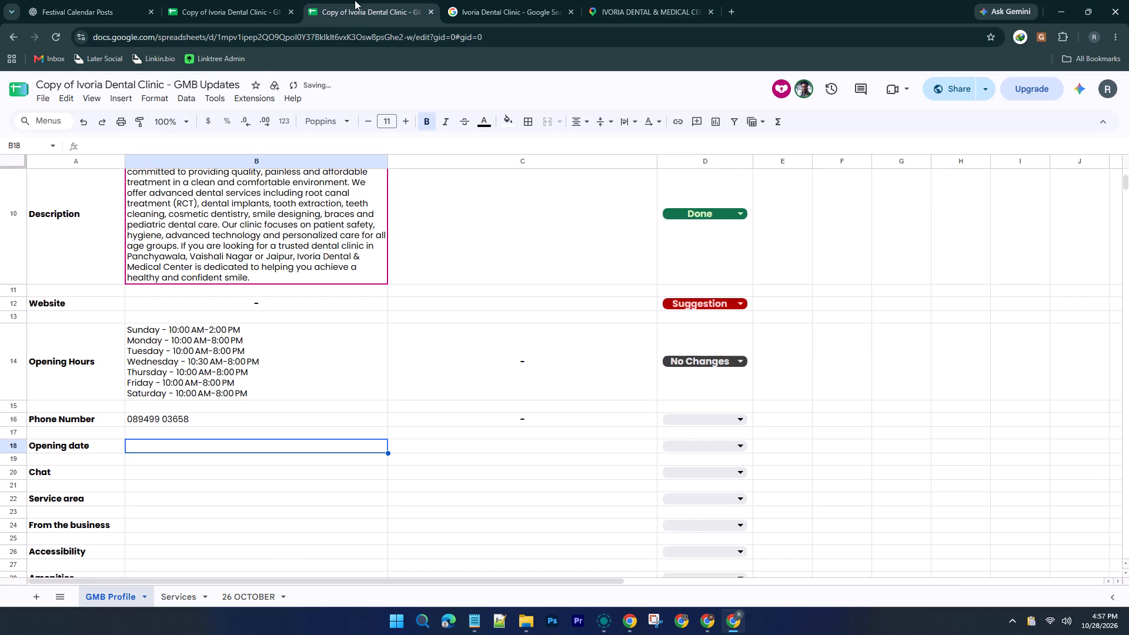
Copy "Consider adding a opening date." from the October 26 reference version into the Opening date row's Changes/Modifications cell.
click(245, 0)
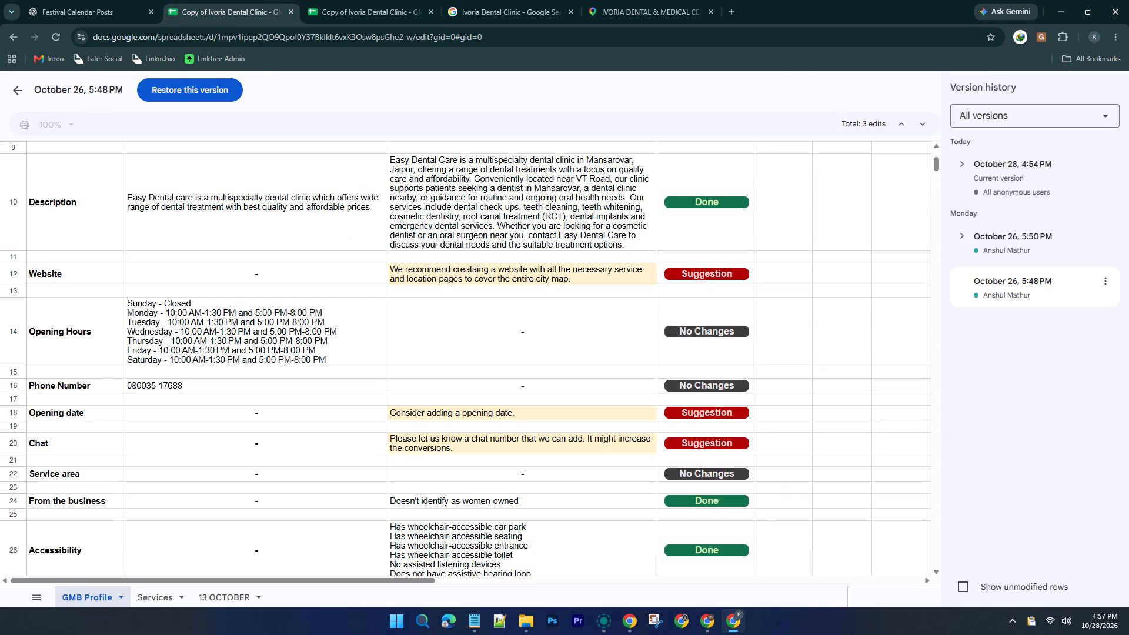
drag(389, 410, 523, 412)
key(ctrl+c)
click(493, 0)
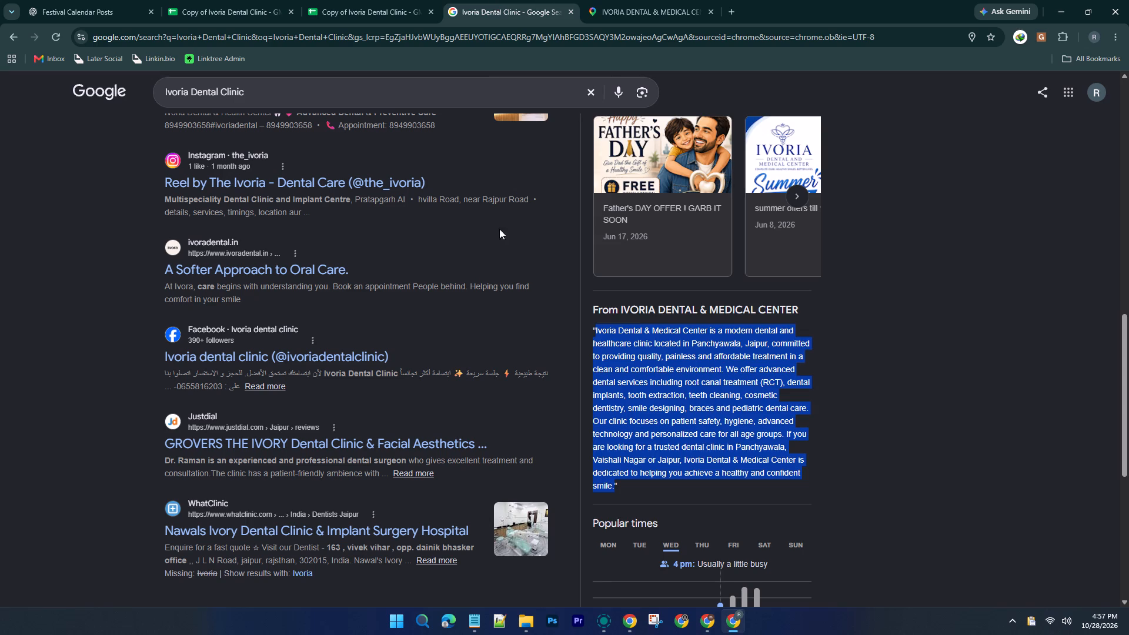
click(577, 0)
click(611, 0)
click(438, 0)
click(370, 0)
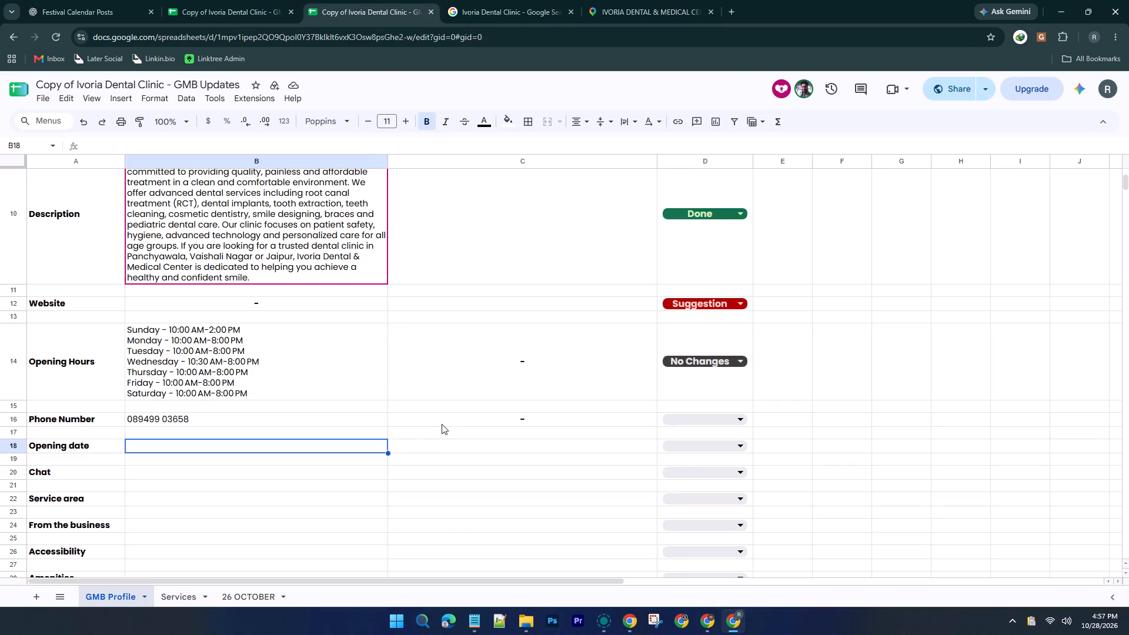
click(442, 424)
click(437, 458)
click(437, 453)
click(439, 450)
key(ctrl+v)
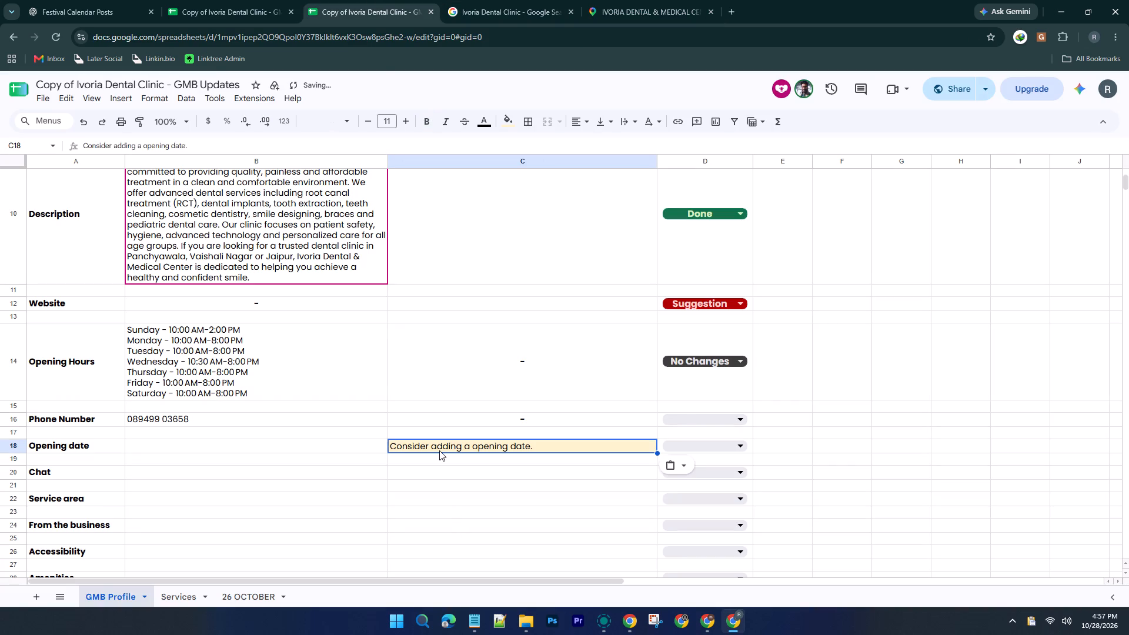
Copy the reference version's suggestion asking for a chat number into the Chat row's Changes/Modifications cell, checking the clinic's Google listing for contact options.
click(439, 472)
click(330, 0)
click(214, 0)
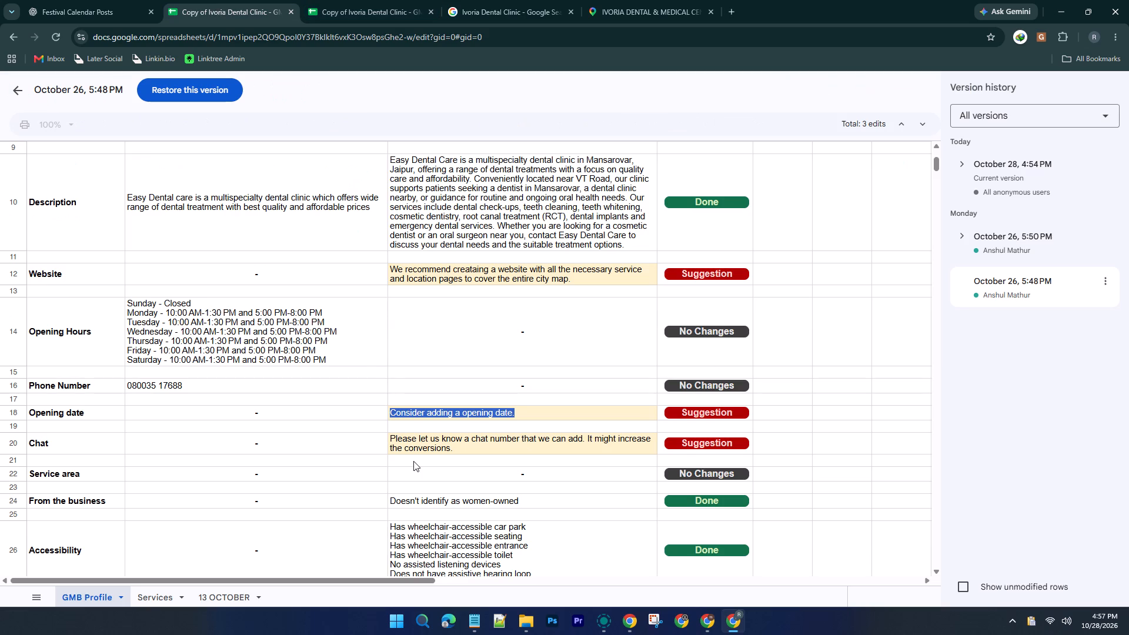
drag(463, 453, 389, 435)
key(ctrl+c)
click(586, 0)
click(433, 0)
click(485, 0)
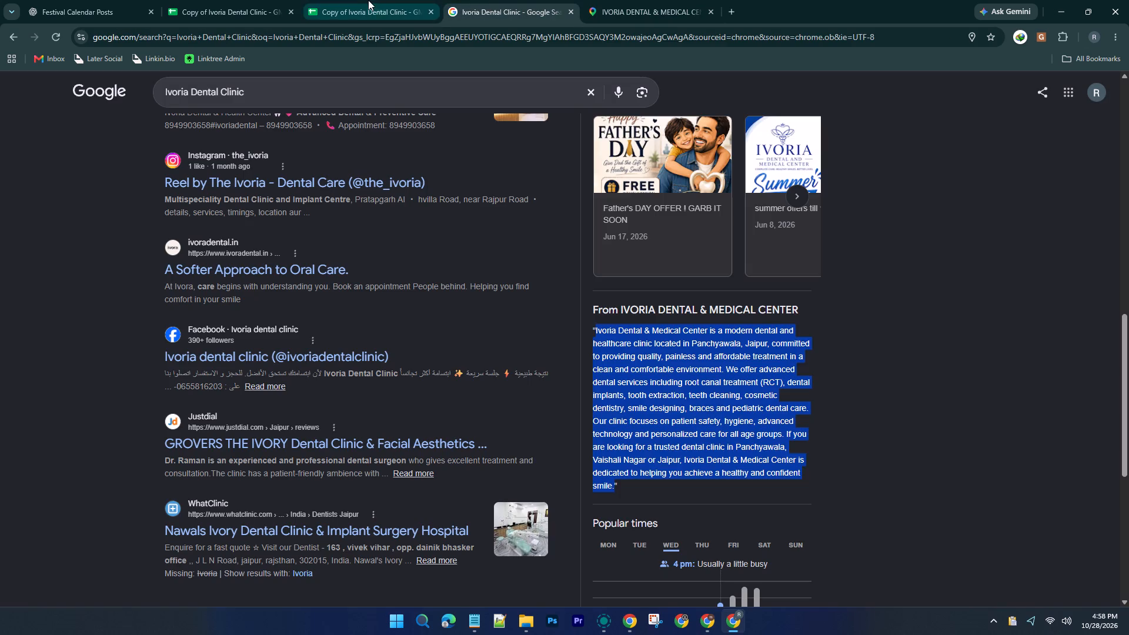
scroll(726, 407, up, 11)
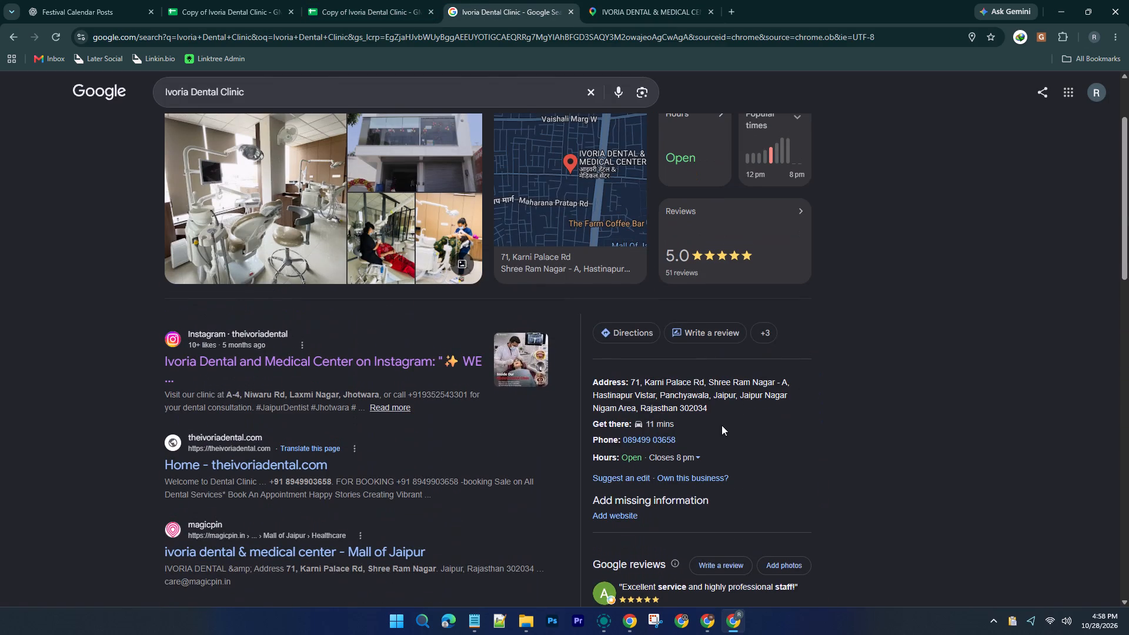
click(762, 341)
scroll(669, 437, down, 3)
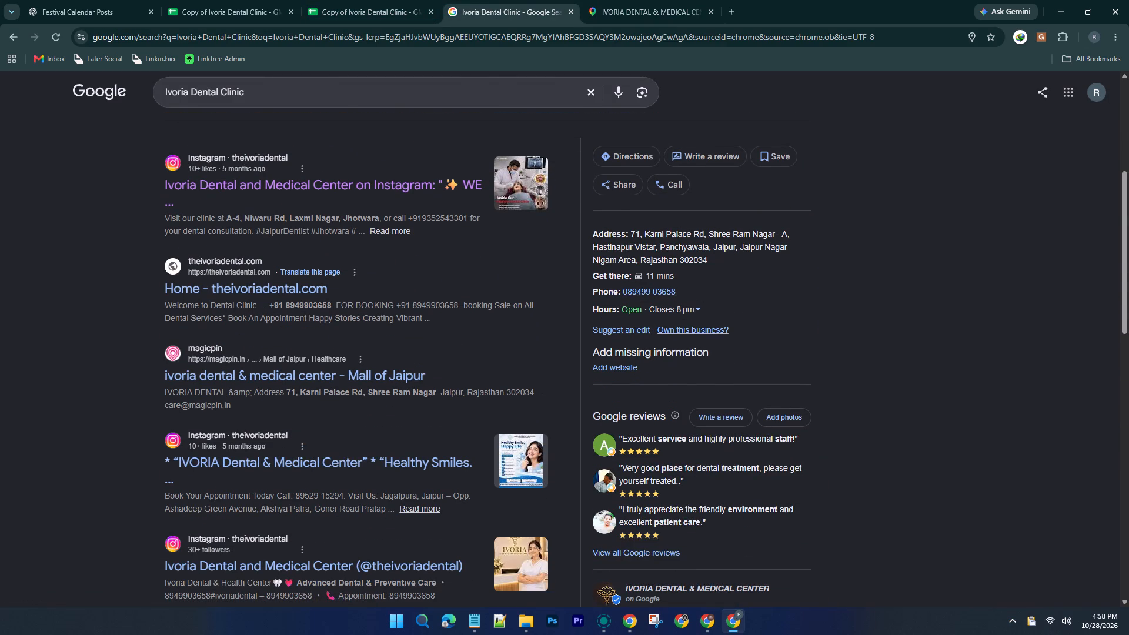
scroll(706, 454, down, 4)
click(369, 0)
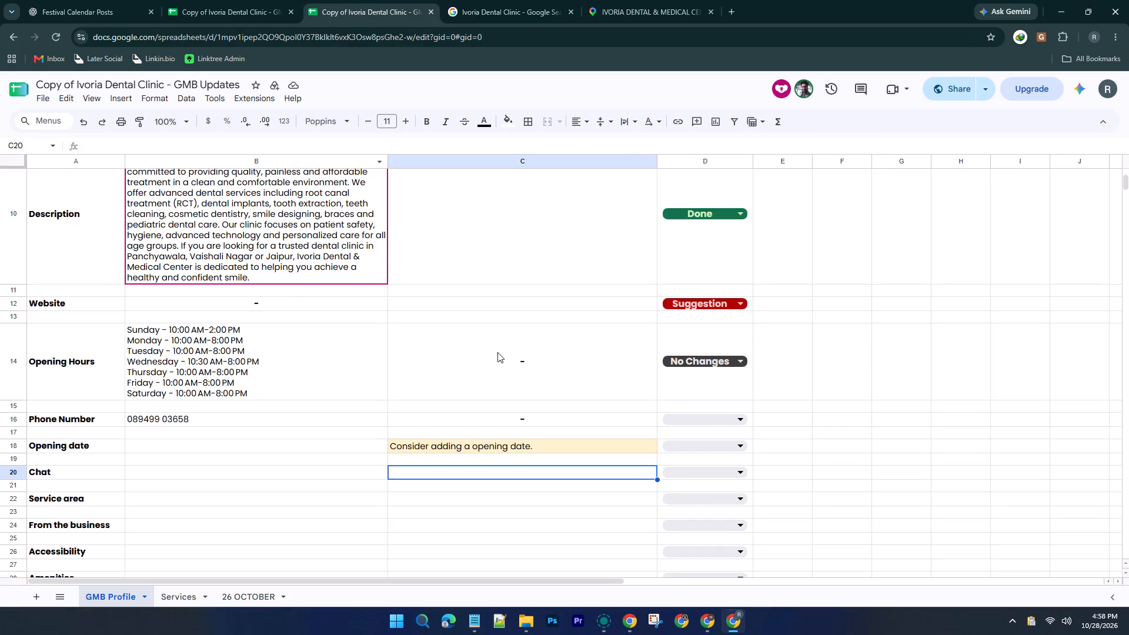
click(497, 352)
click(479, 419)
click(424, 470)
key(ctrl+v)
Copy the Phone Number row's "-" into the Chat row's GMB Information cell.
click(501, 423)
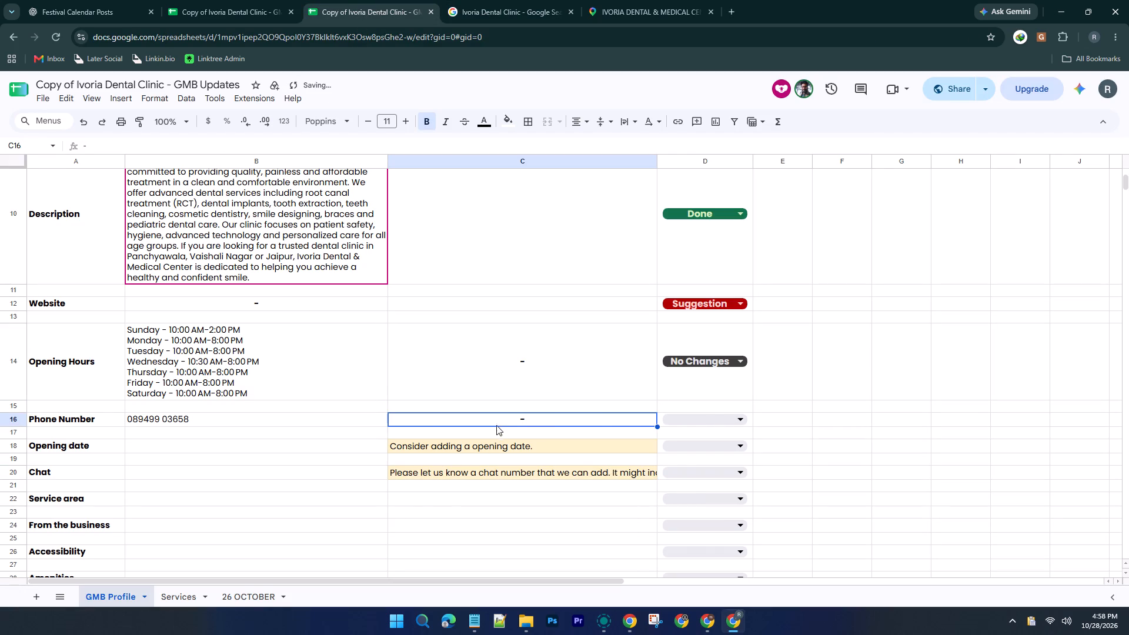
key(ctrl+c)
click(322, 478)
key(ctrl+v)
click(452, 405)
Set the status of the Chat and Opening date rows to Suggestion.
click(644, 472)
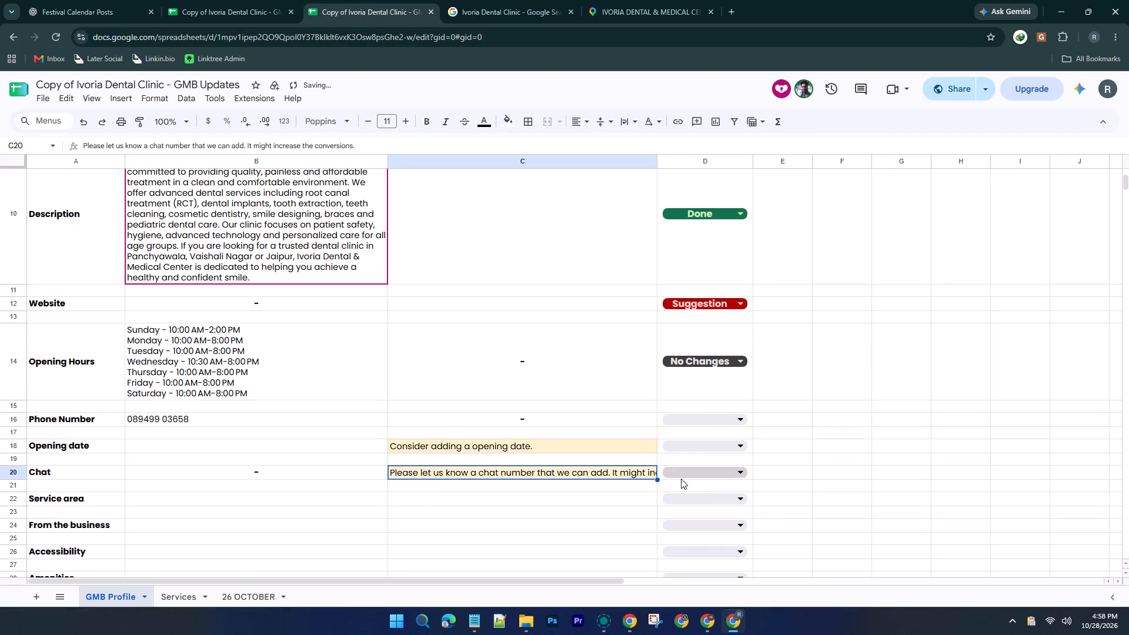
click(681, 479)
click(694, 471)
click(706, 505)
click(717, 440)
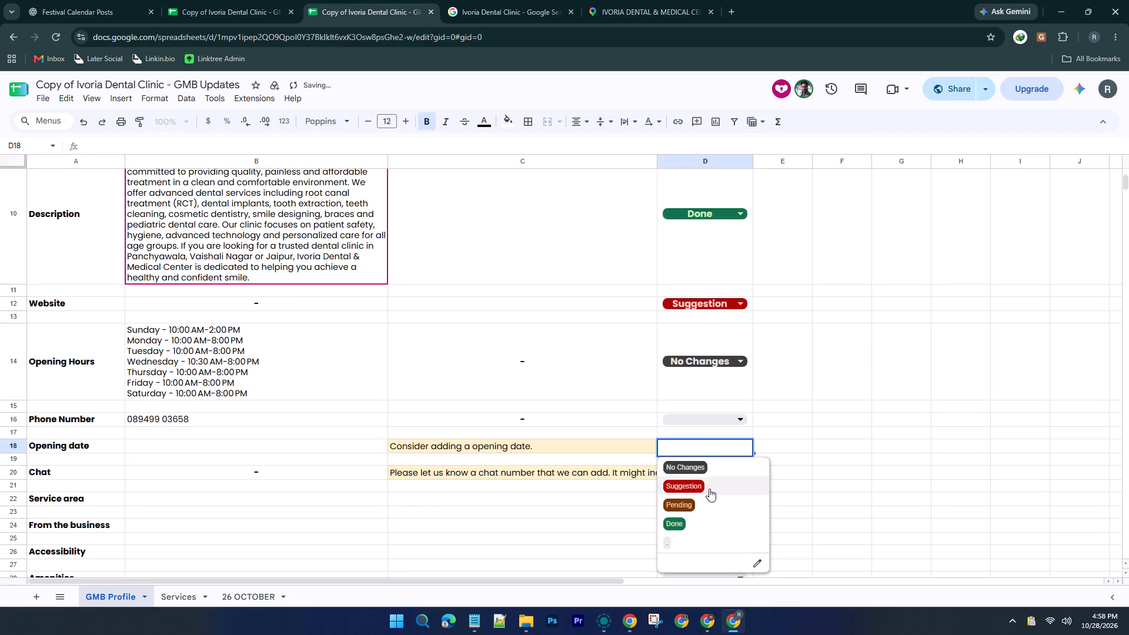
click(709, 489)
click(619, 470)
Set the Phone Number row's status to No Changes.
click(714, 410)
click(680, 420)
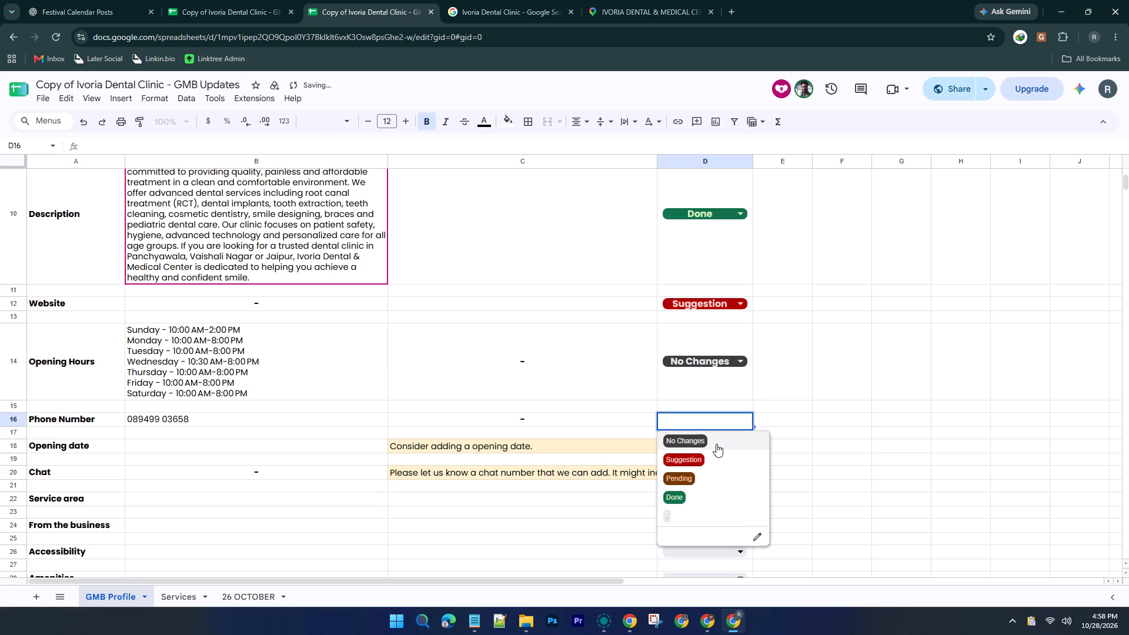
click(716, 444)
click(615, 395)
Change the Business Name row's status to No Changes.
scroll(642, 445, up, 4)
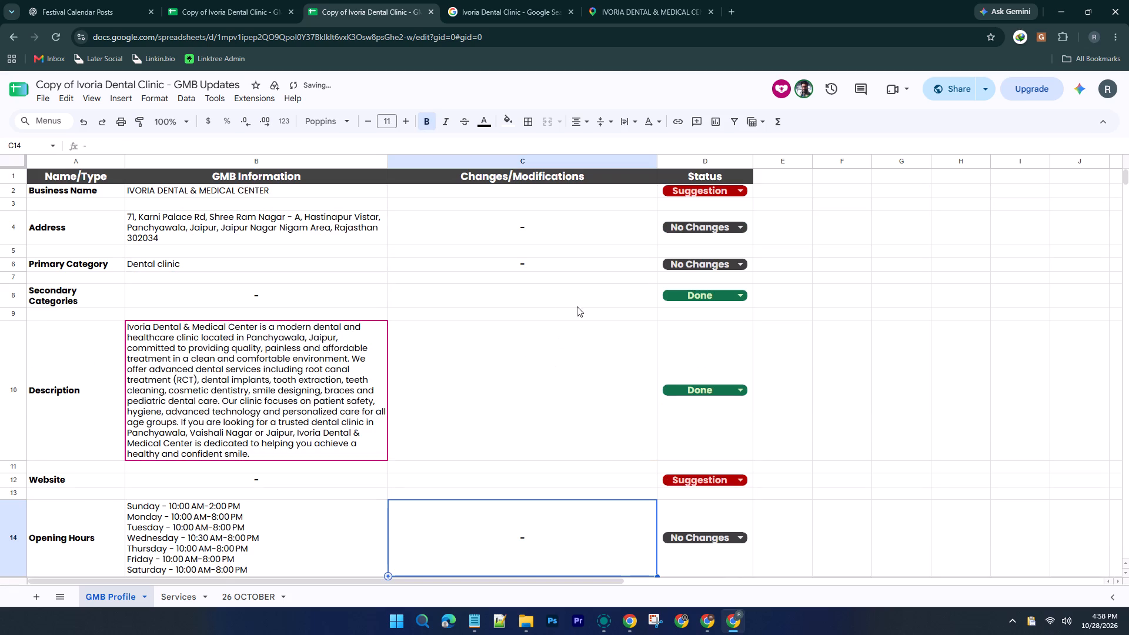
click(175, 296)
click(444, 281)
click(466, 316)
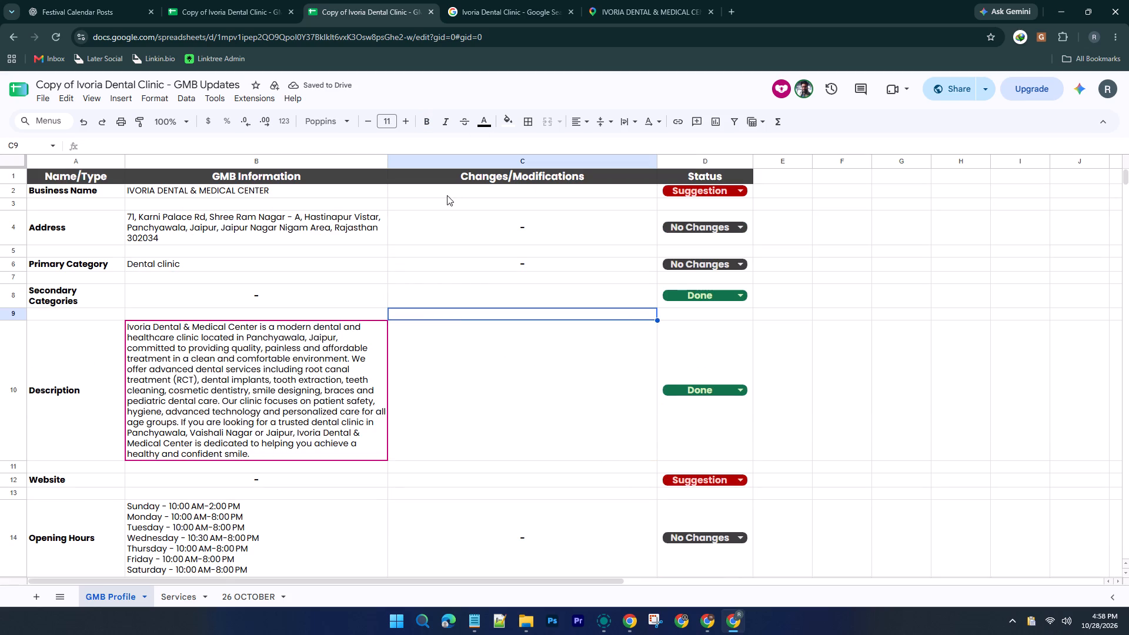
click(276, 198)
click(663, 189)
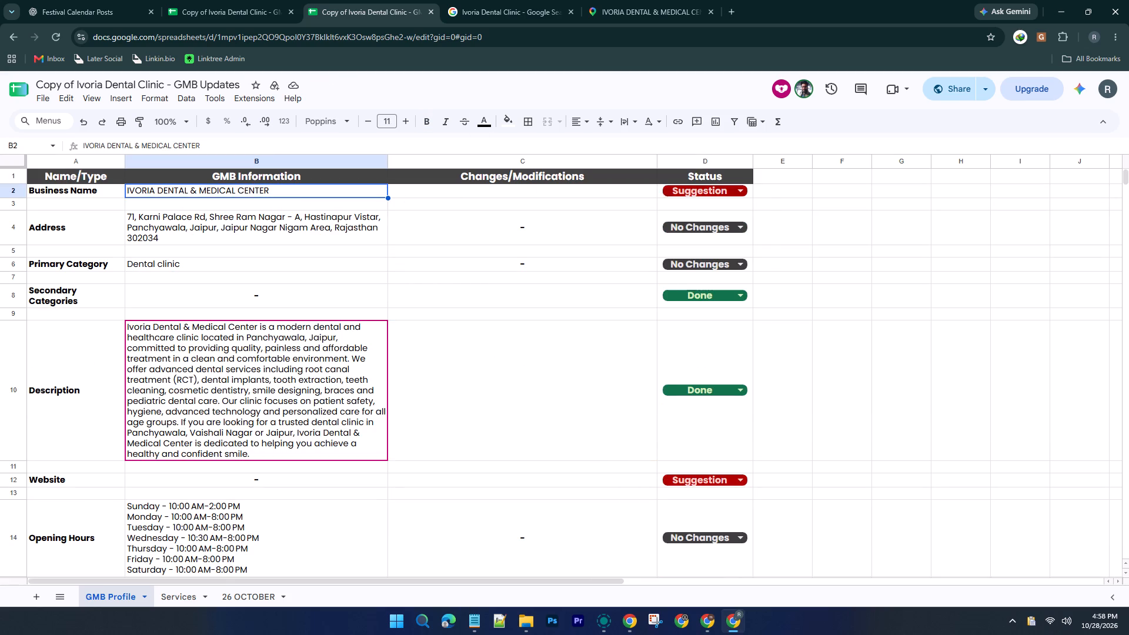
click(699, 212)
Copy the Address row's "-" into the Business Name row's Changes/Modifications cell, undoing any paste into the blank row below.
click(583, 228)
key(ctrl+c)
click(573, 199)
key(ctrl+v)
click(573, 300)
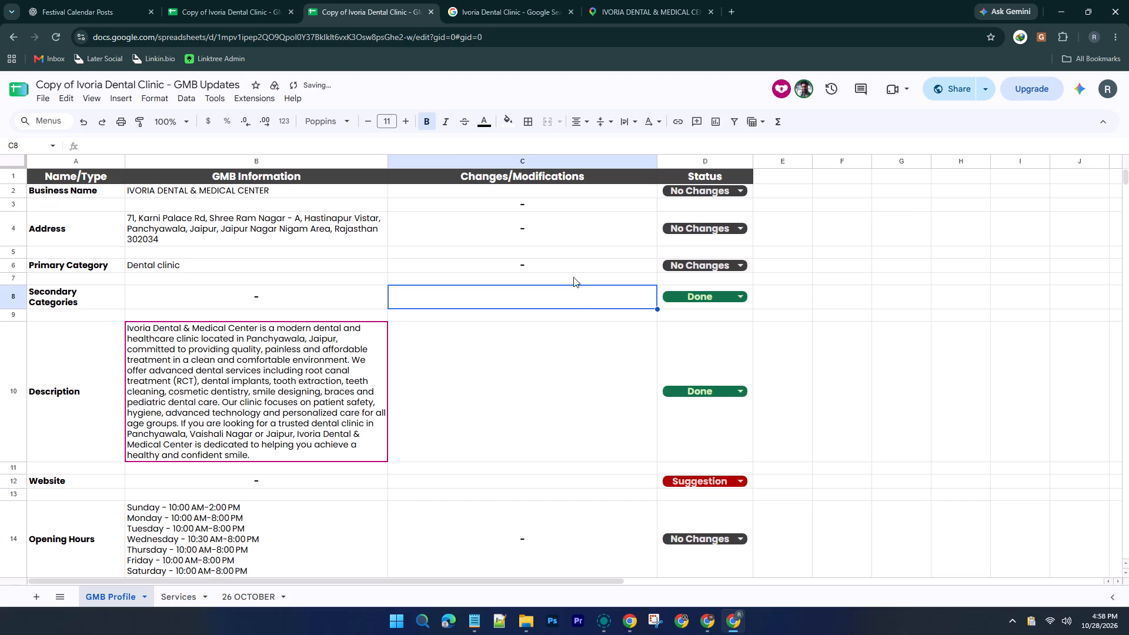
key(ctrl+z)
click(564, 199)
click(565, 196)
key(ctrl+v)
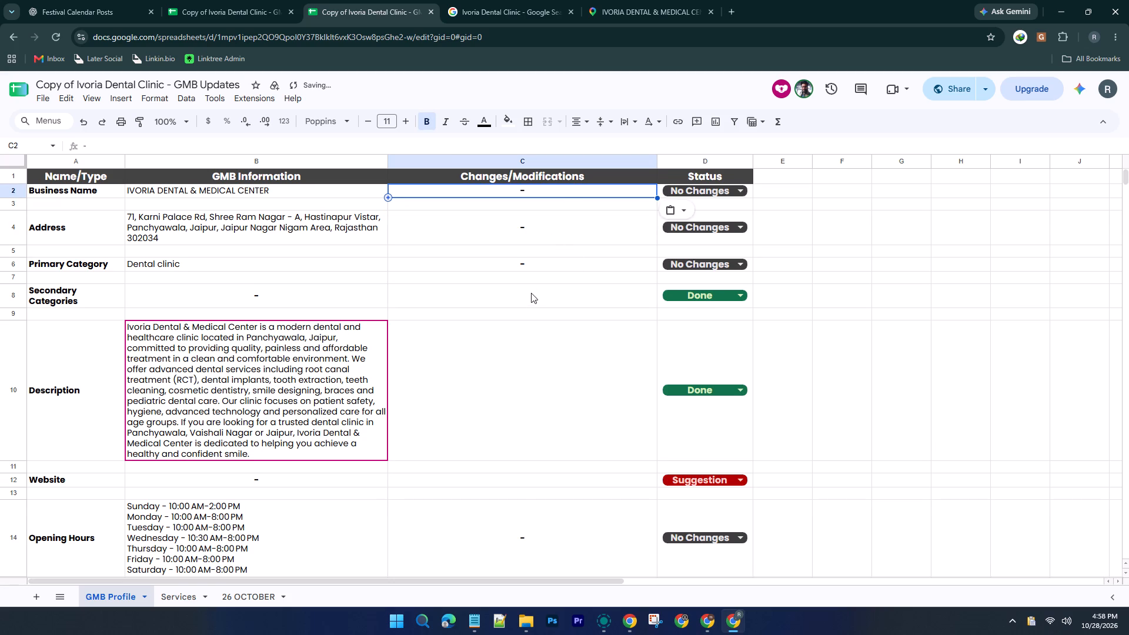
Return to the business name and category details at the start of the clinic's Google Maps listing for the Secondary Categories row.
click(532, 293)
click(536, 0)
click(637, 0)
click(487, 0)
click(648, 0)
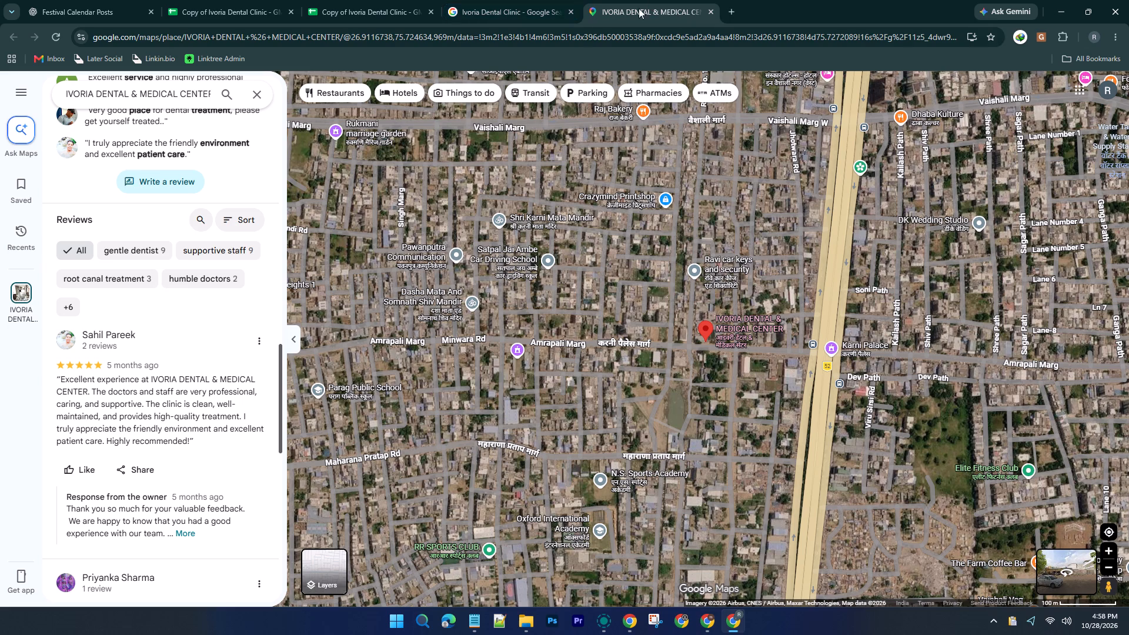
scroll(38, 311, up, 4)
scroll(111, 327, up, 13)
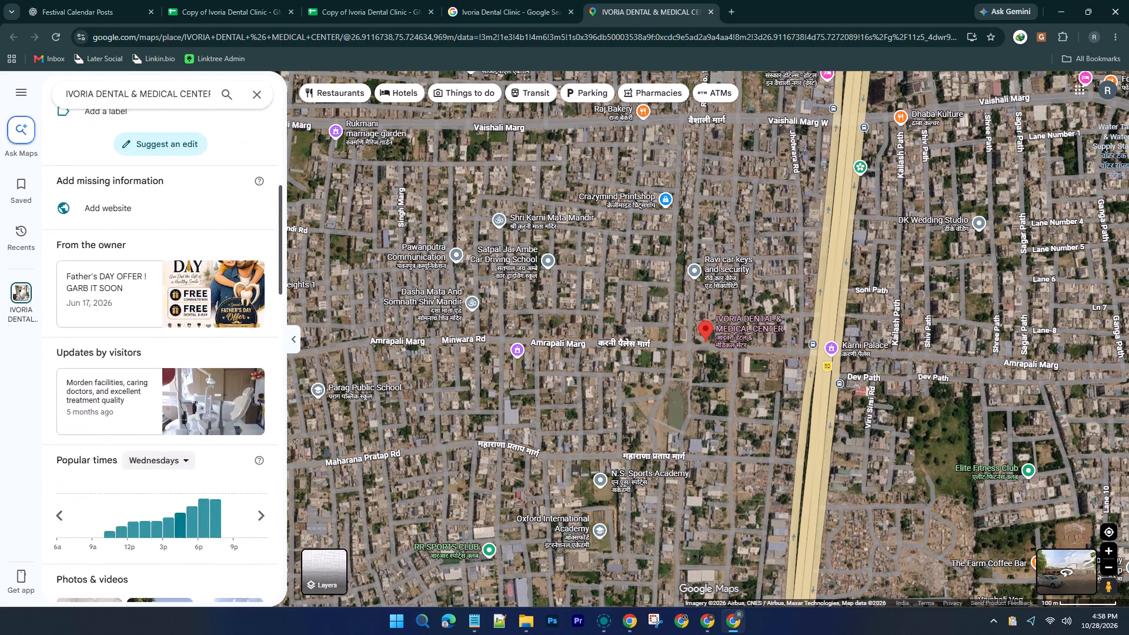
scroll(111, 327, up, 12)
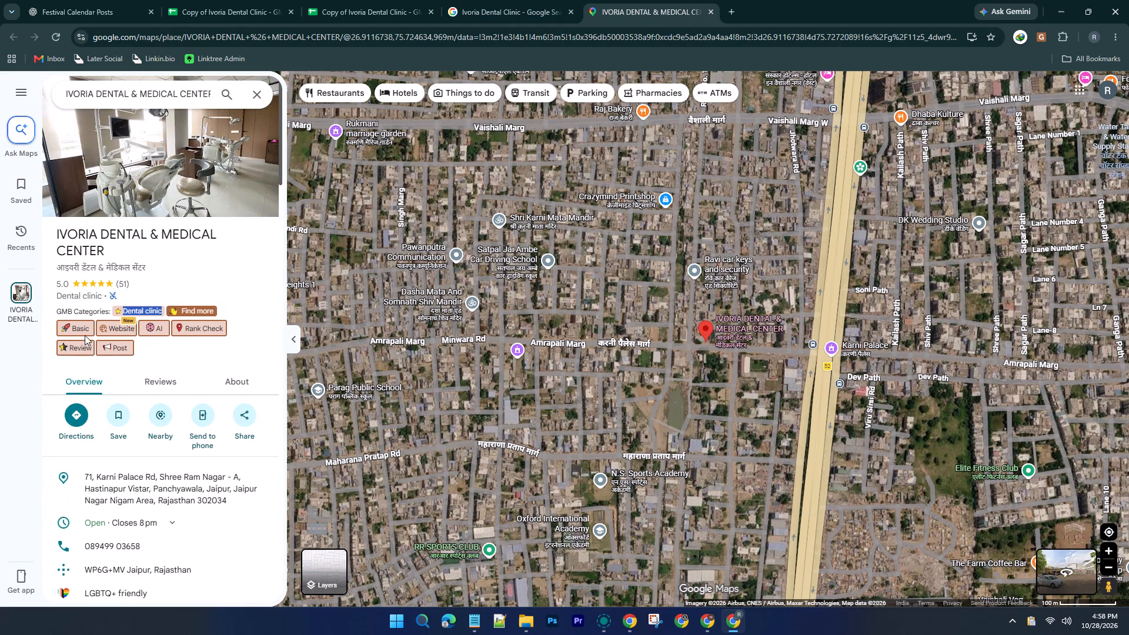
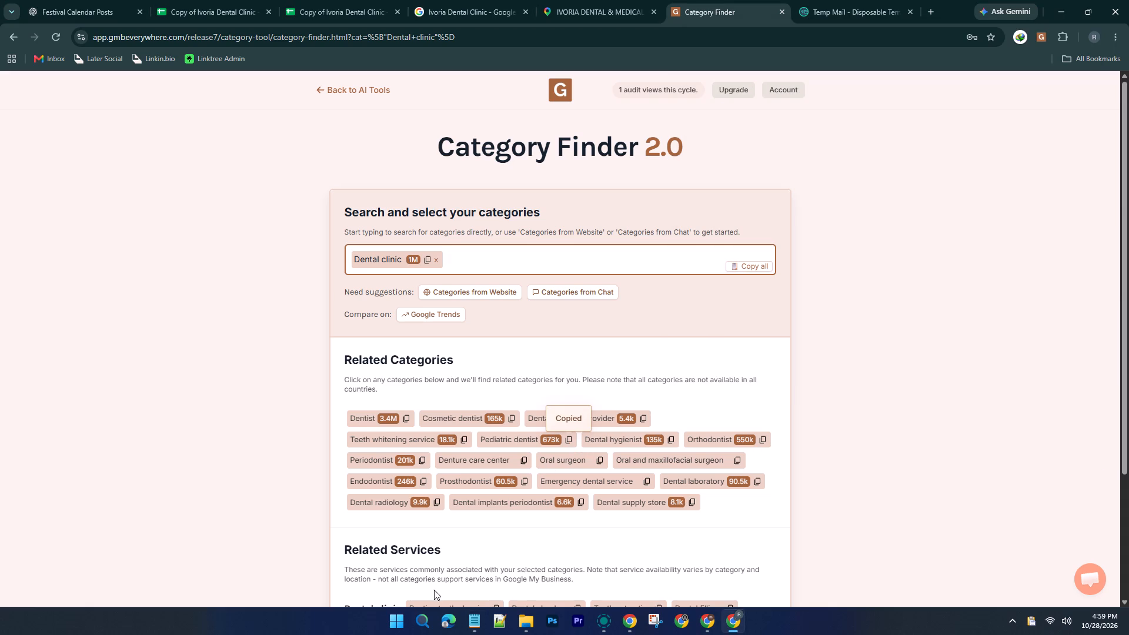
In Notepad, add the copied category Pediatric dentist on a new line below Emergency dental service.
click(479, 613)
click(905, 303)
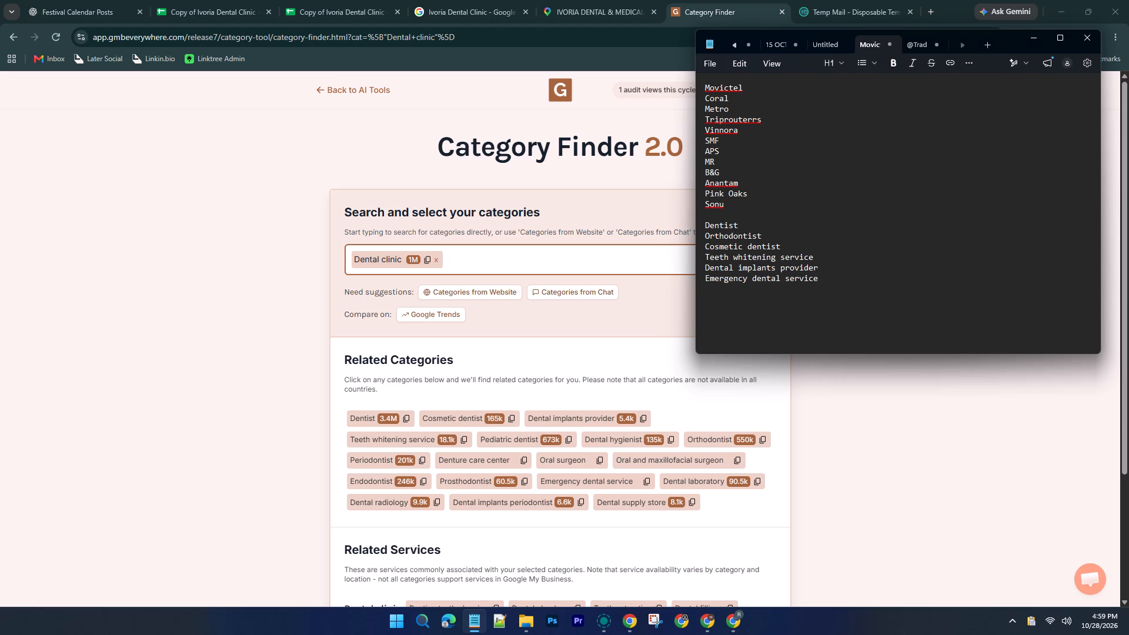
key(Return)
key(ctrl+v)
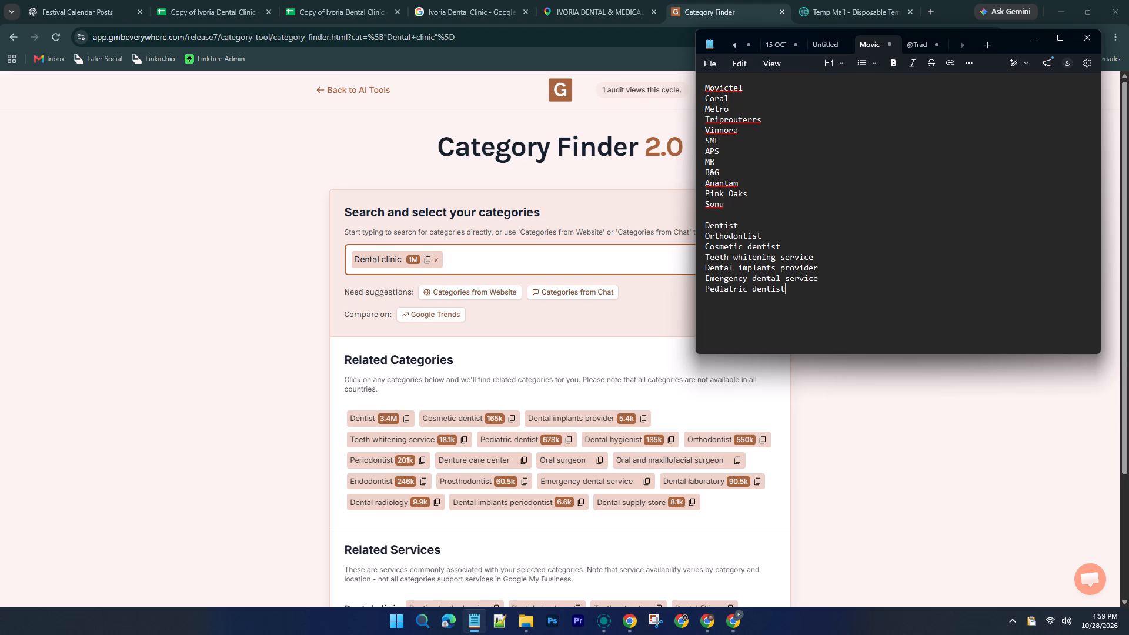
Add Dental hygienist as the next line of the category list, dismissing the update announcement on the Category Finder page.
key(Return)
text(Denal)
key(BackSpace)
key(BackSpace)
text(tal)
key(space)
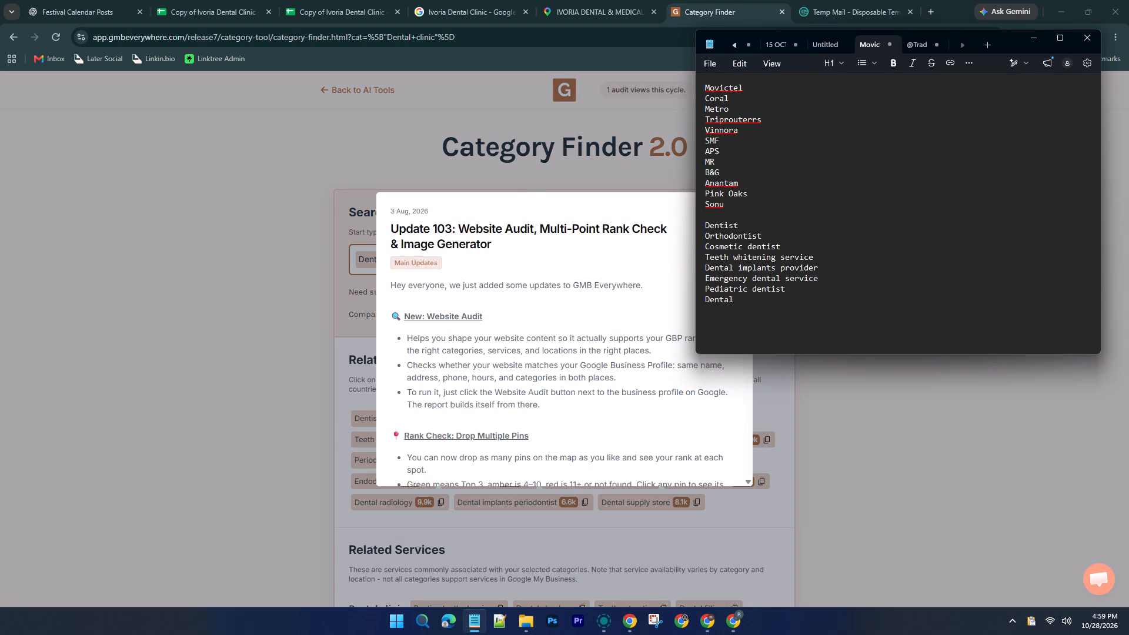
click(527, 192)
click(729, 209)
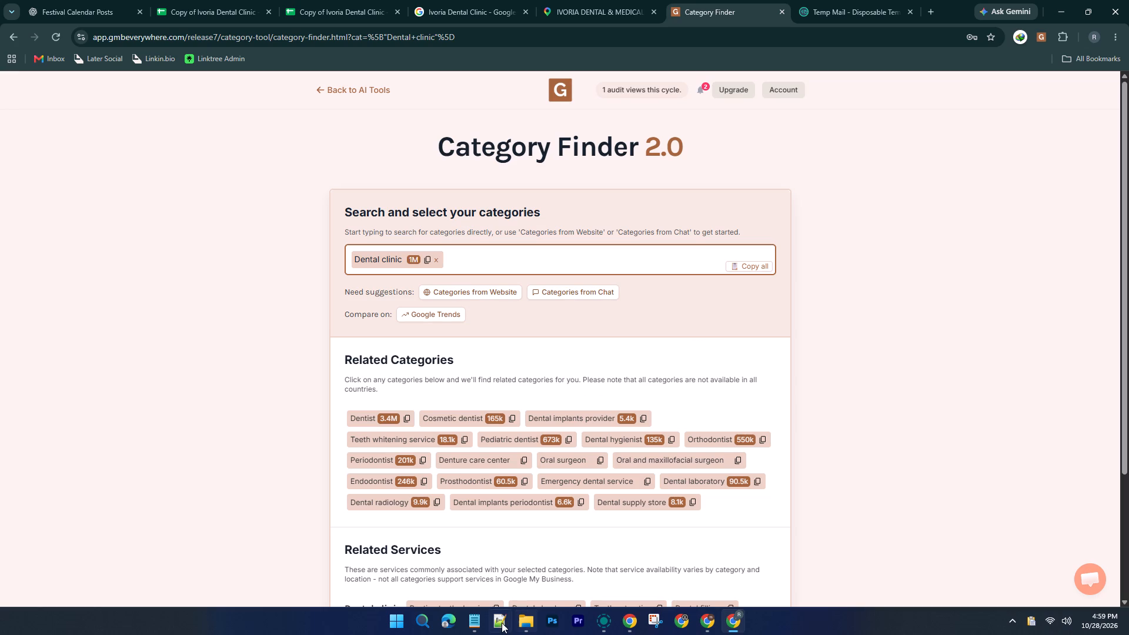
click(477, 619)
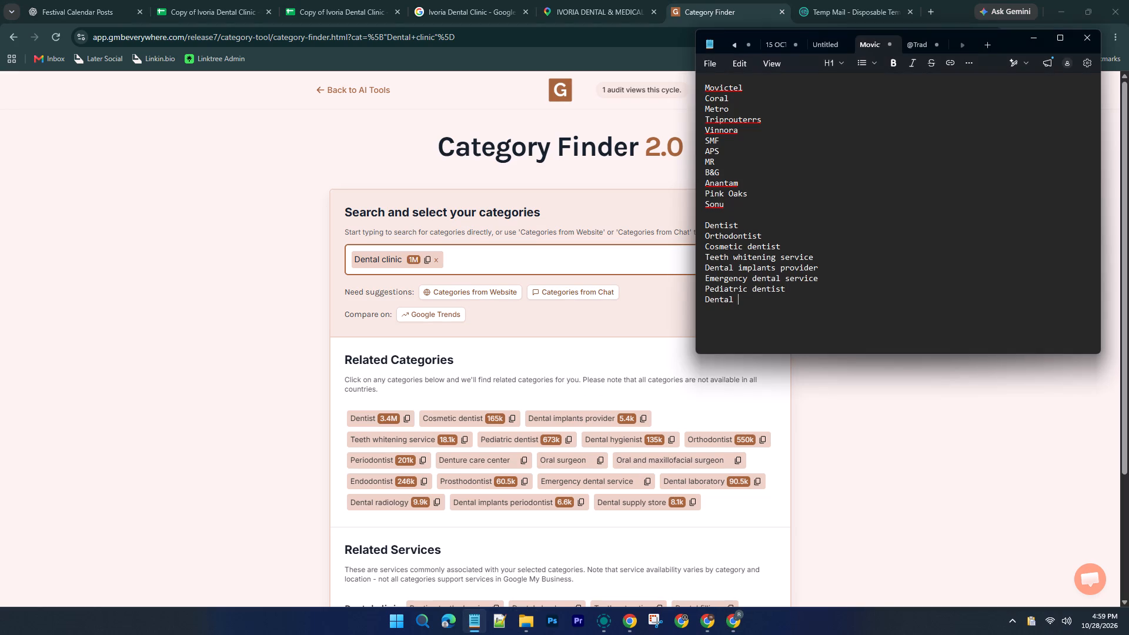
text(hy)
text(gi)
text(enist)
key(Return)
Add Orthodontist and Periodontist as two further lines of the category list.
text(Orthodontist)
key(Return)
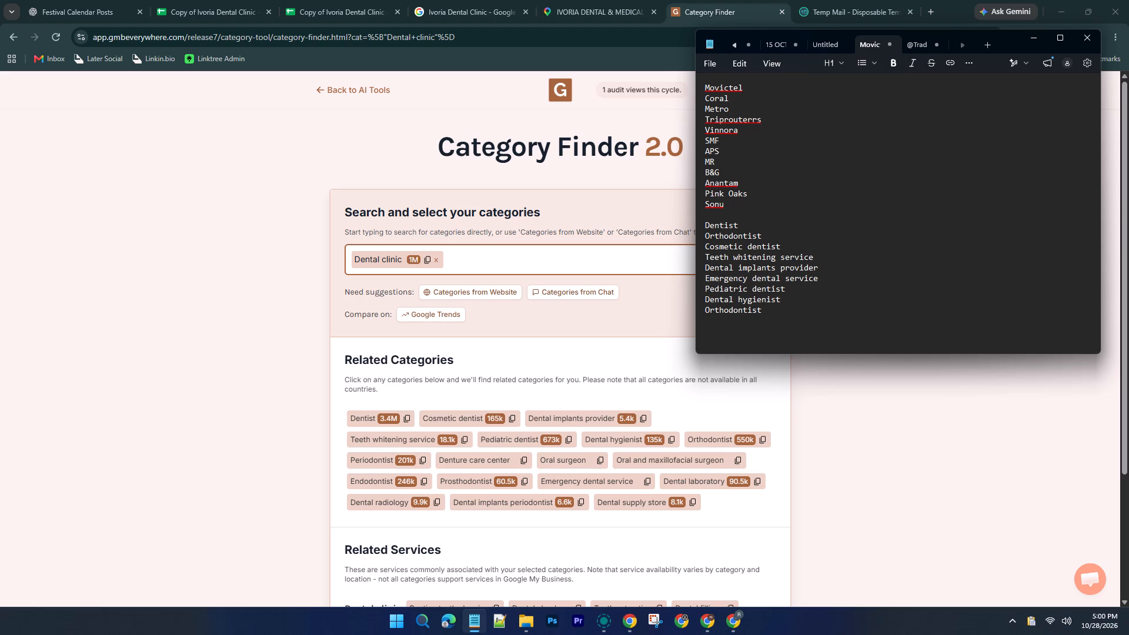
text(Perio)
text(dontist)
key(Return)
Cut the category list from Dentist to Periodontist out of Notepad and paste it into the Secondary Categories row's Changes/Modifications cell.
drag(773, 321, 692, 228)
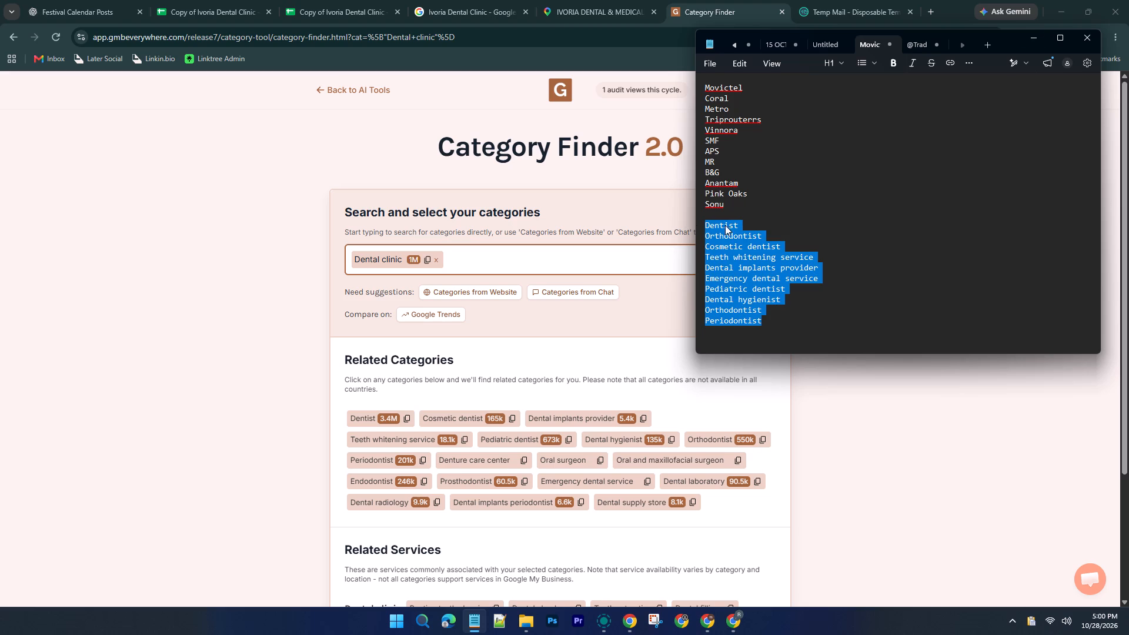
key(ctrl+x)
click(1031, 39)
click(333, 0)
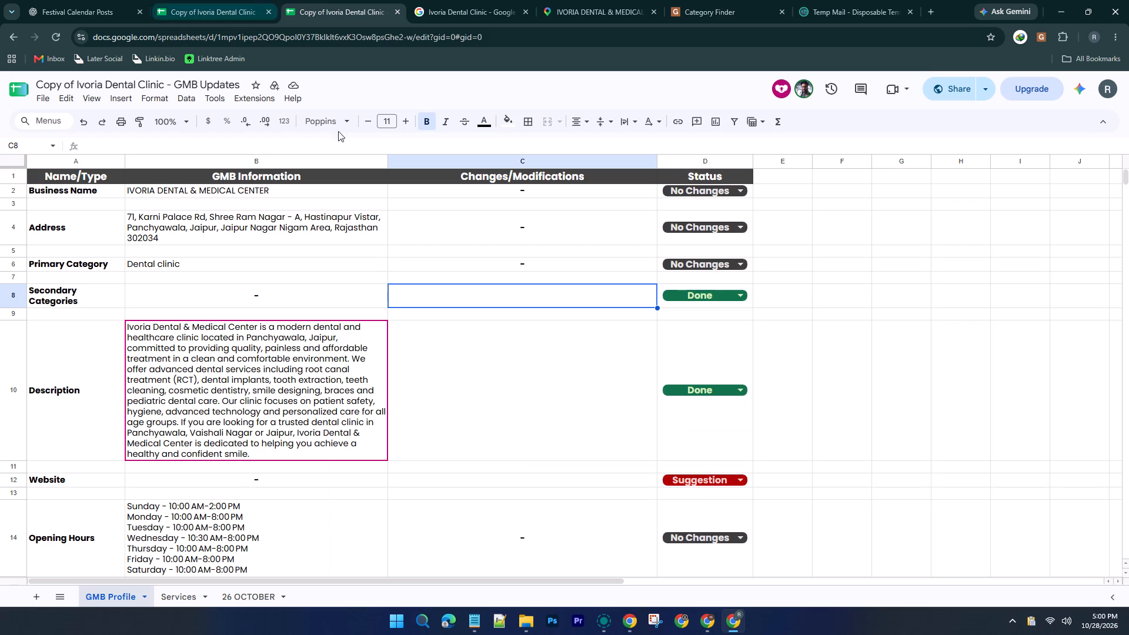
double_click(442, 293)
key(ctrl+v)
drag(497, 409, 499, 414)
click(504, 484)
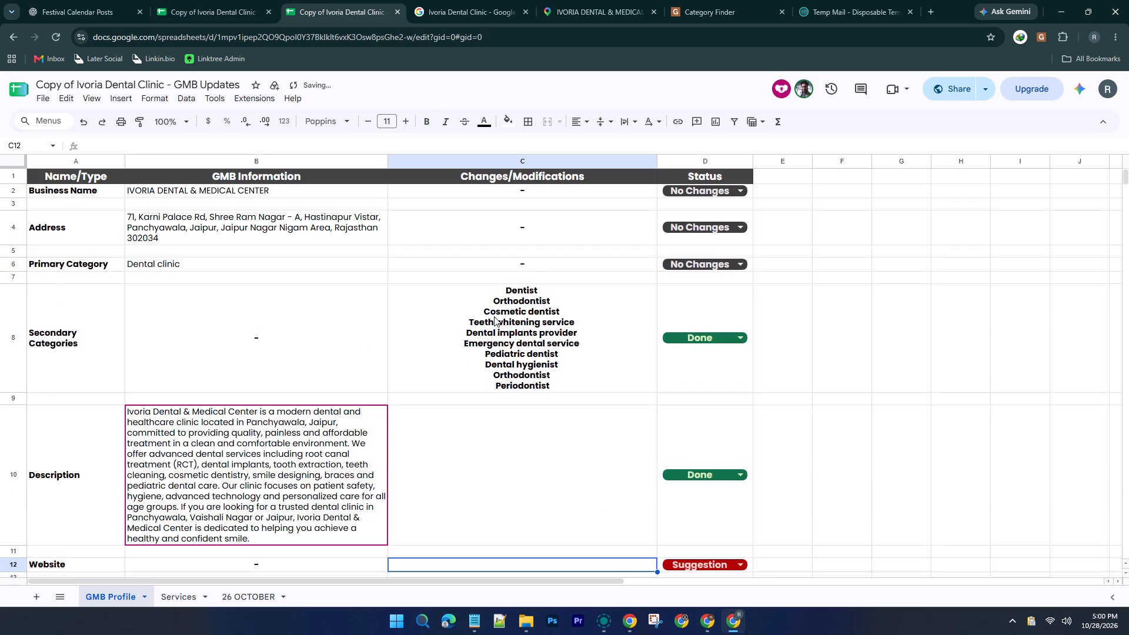
Copy the formatting of the Address row's GMB Information cell onto the pasted Secondary Categories list.
click(272, 217)
click(140, 121)
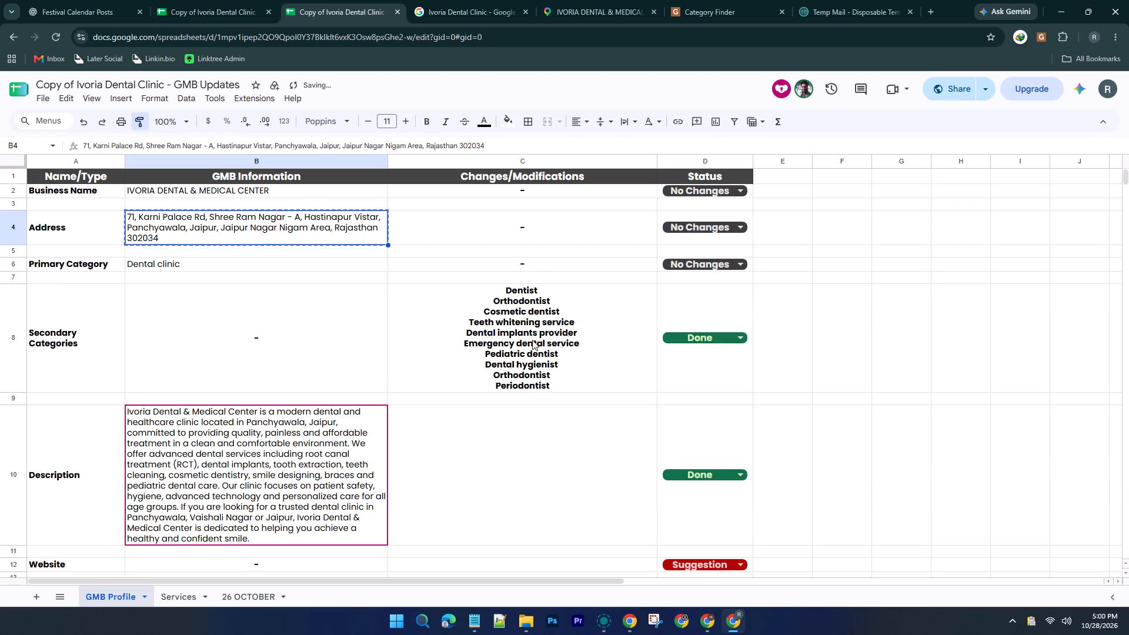
click(532, 340)
click(517, 499)
Clear the Done statuses of the Secondary Categories and Description rows.
scroll(518, 475, down, 1)
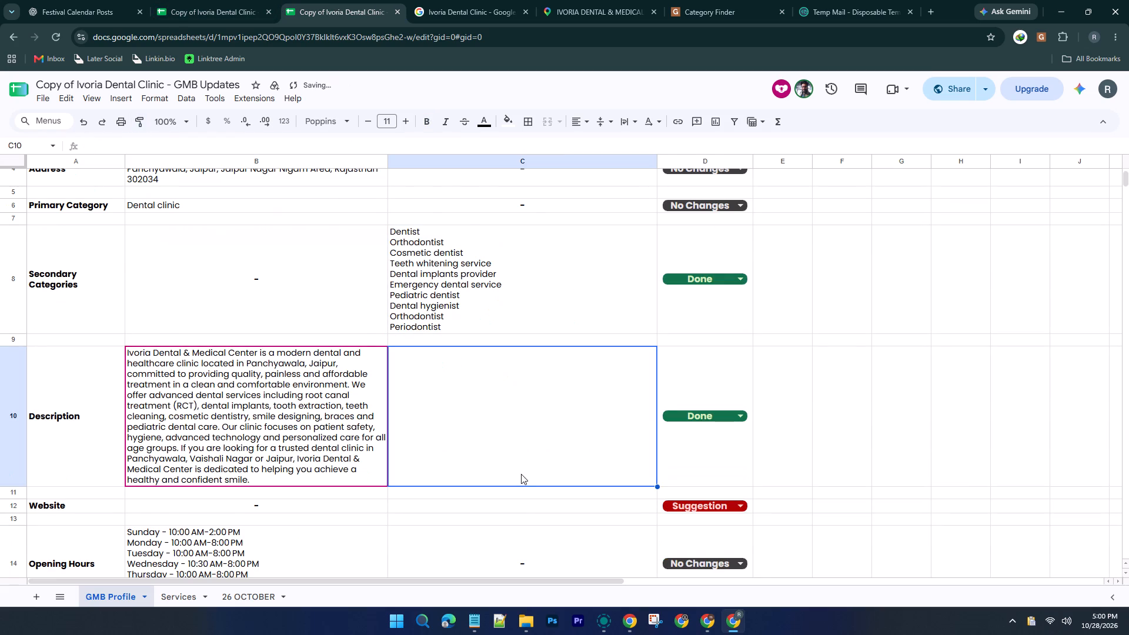
click(720, 280)
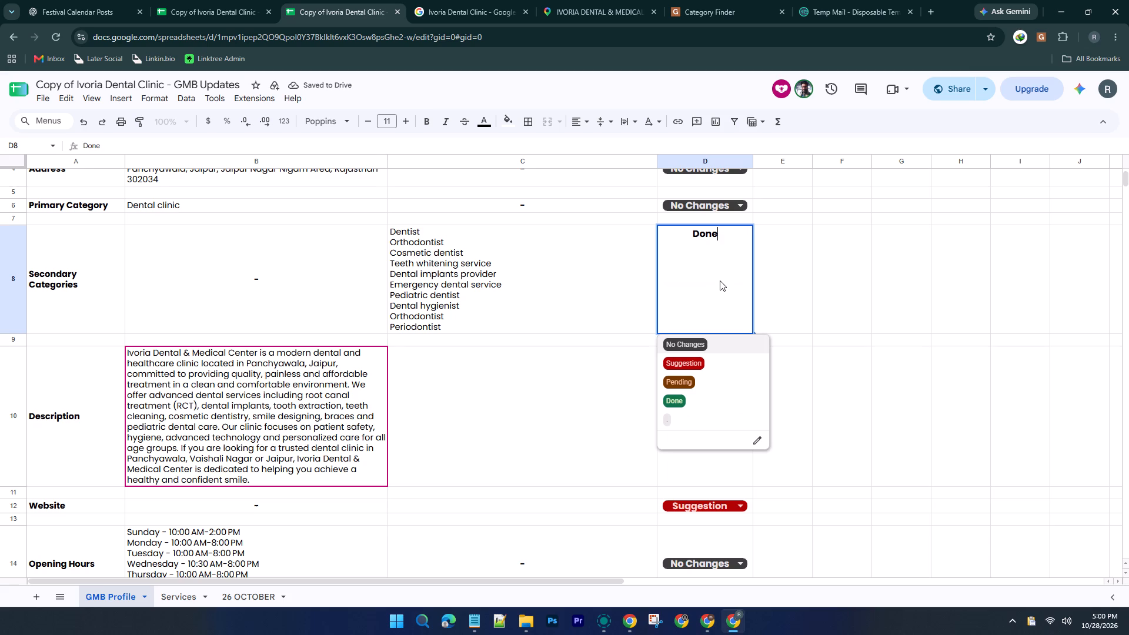
click(709, 424)
click(790, 301)
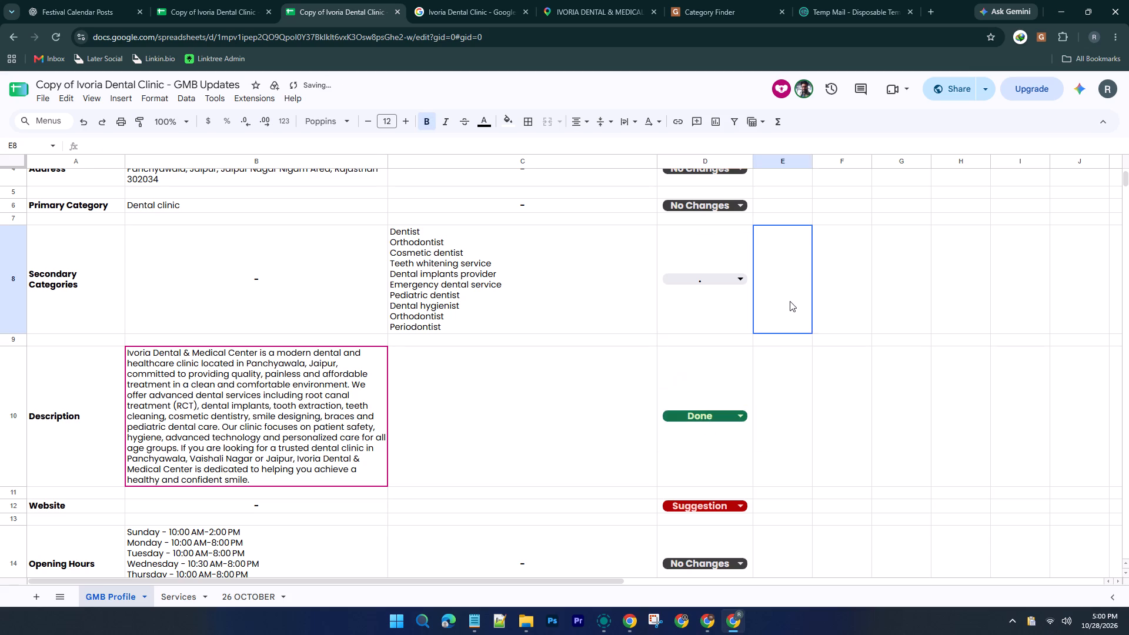
click(715, 298)
key(Delete)
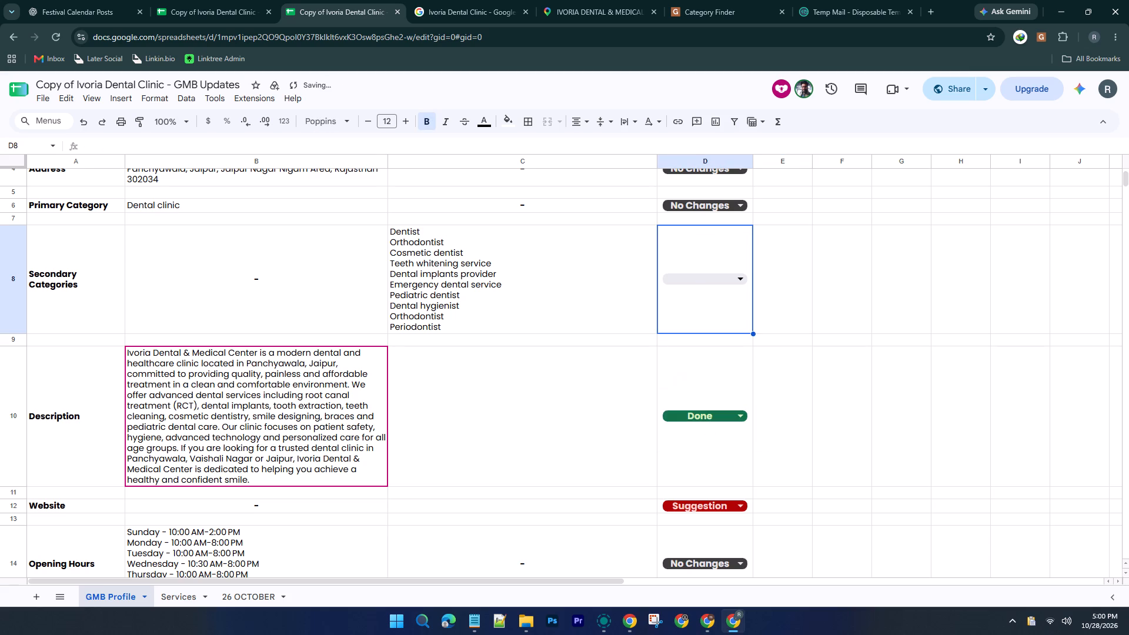
click(729, 394)
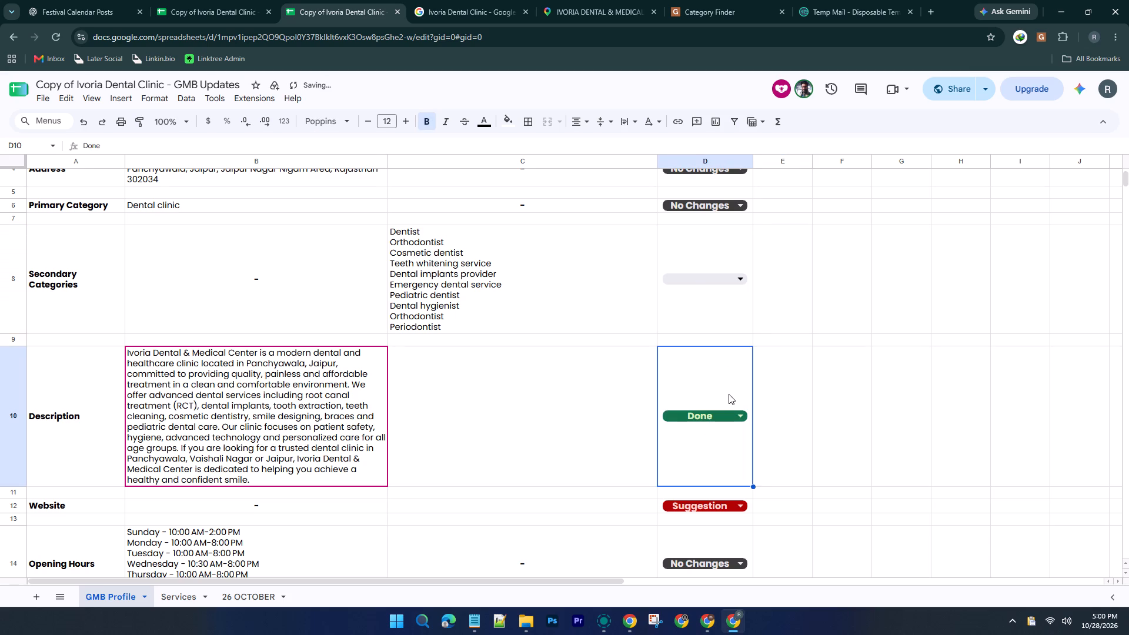
key(Delete)
Copy the website creation recommendation from the Easy Dental Care reference sheet into the Website row's Changes/Modifications cell.
scroll(750, 409, up, 5)
scroll(747, 373, down, 4)
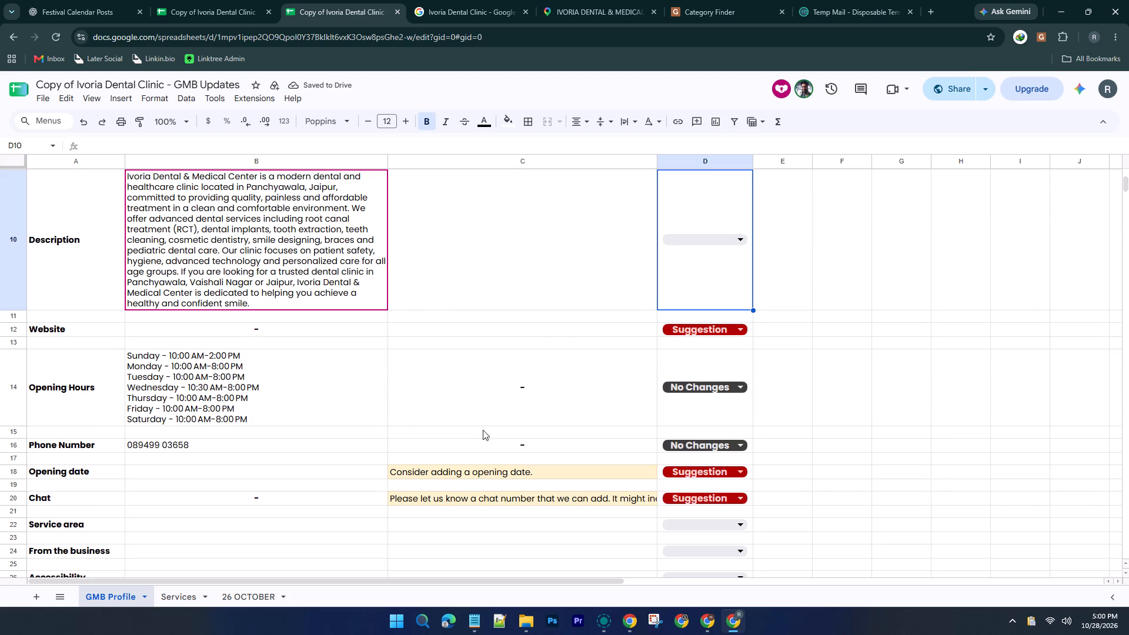
click(476, 0)
click(167, 0)
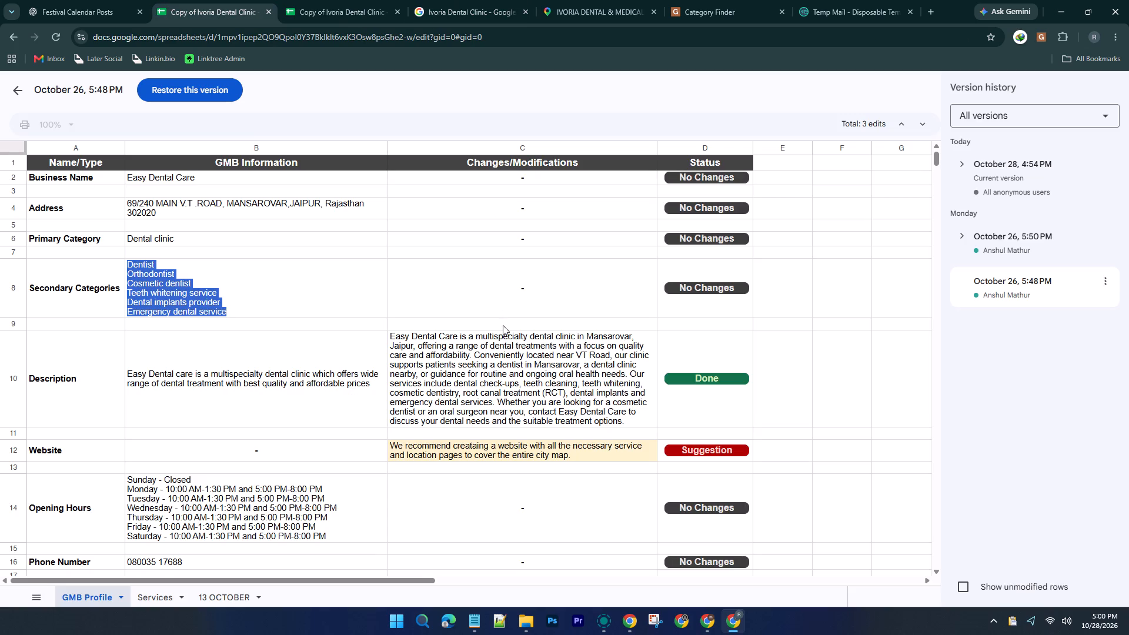
scroll(503, 325, up, 1)
triple_click(532, 446)
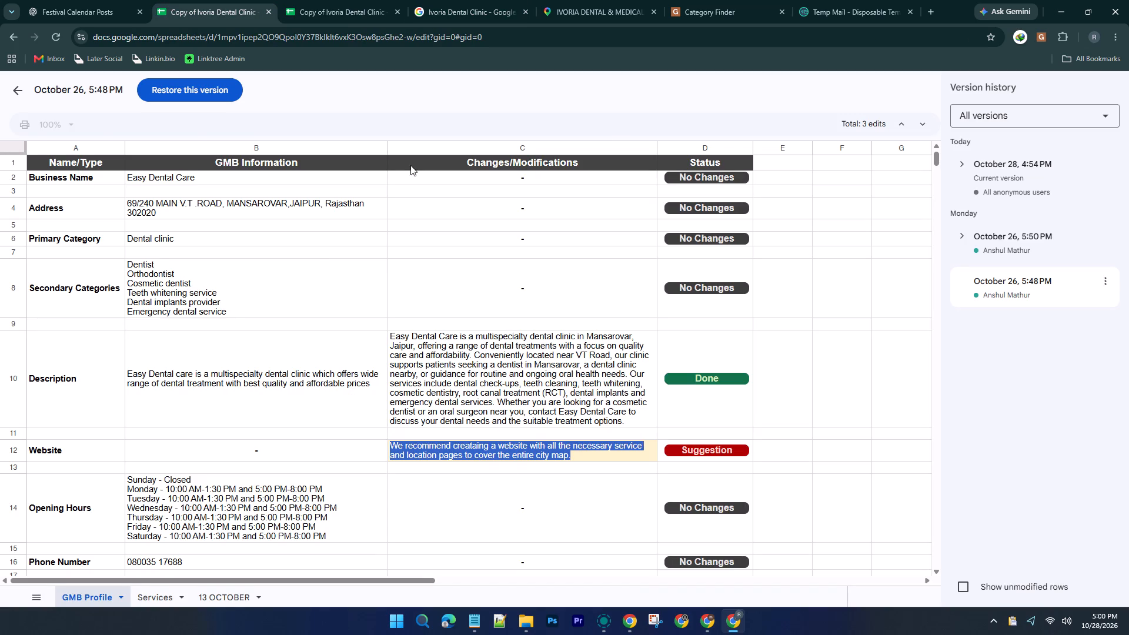
key(ctrl+c)
click(324, 0)
click(480, 331)
key(ctrl+v)
click(526, 404)
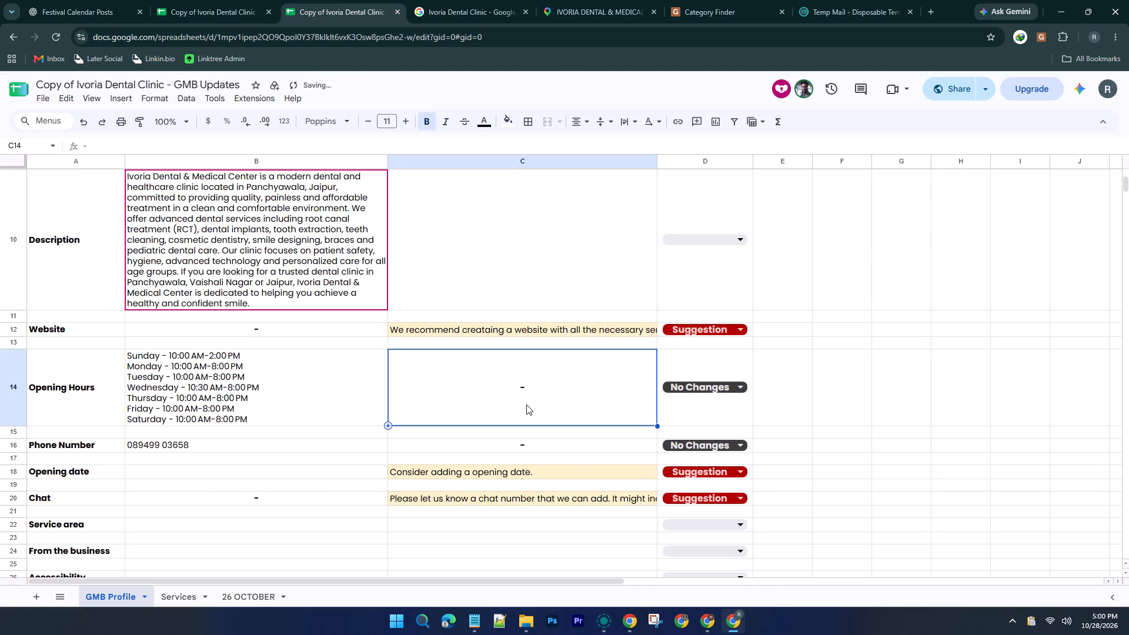
Set the Website row's recommendation cell to wrap its text.
click(533, 329)
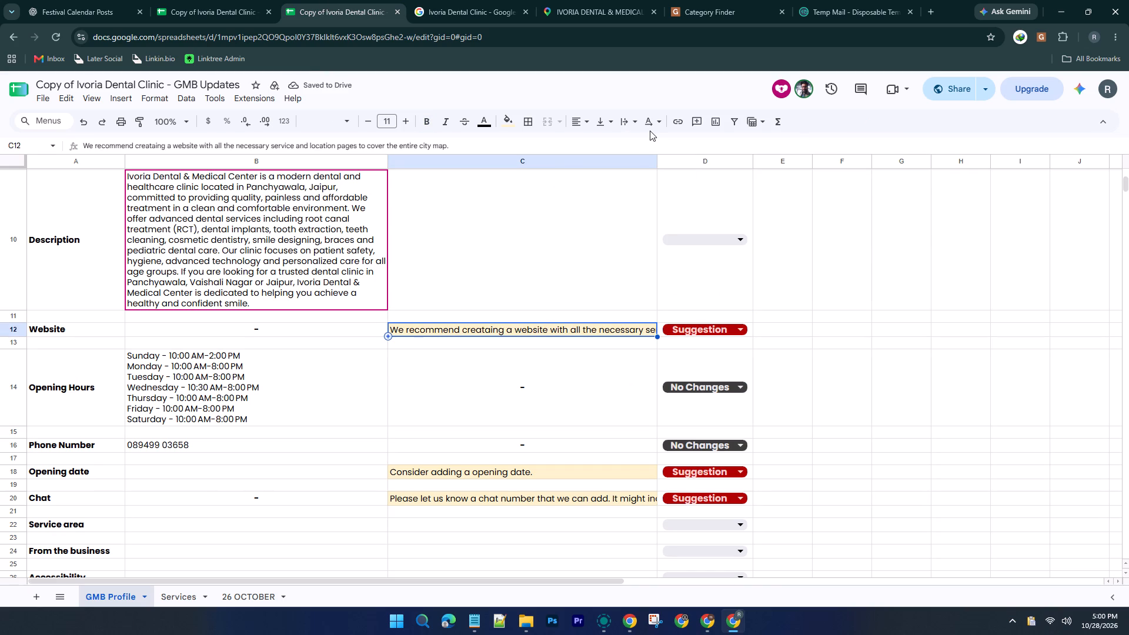
click(652, 123)
click(623, 117)
click(644, 140)
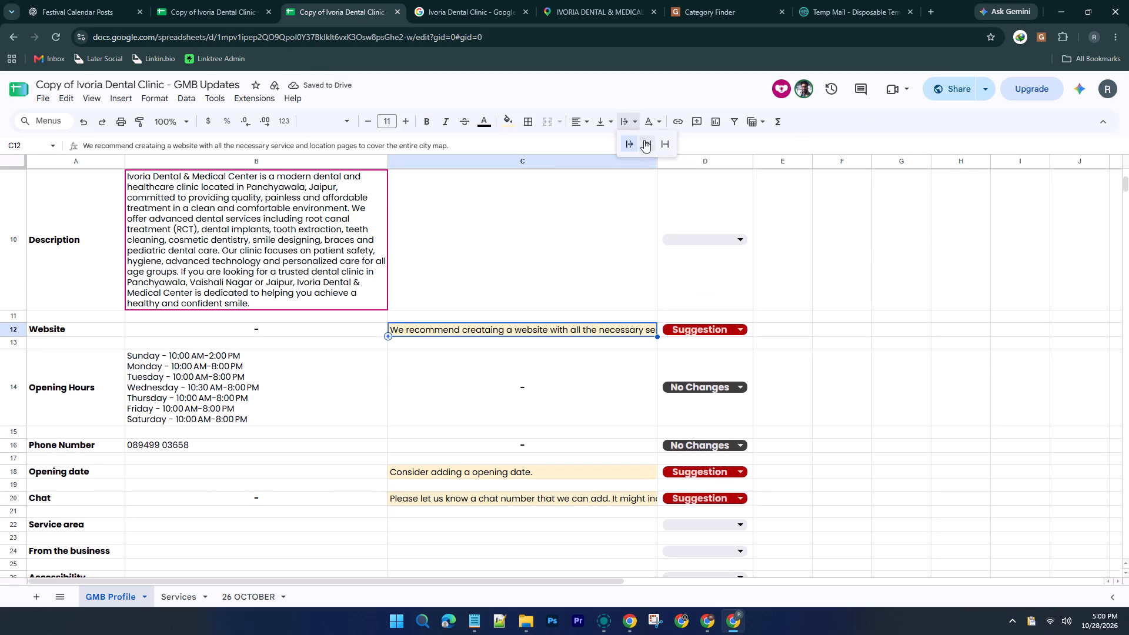
click(549, 387)
Set the Chat row's suggestion cell to wrap its text.
scroll(549, 387, down, 1)
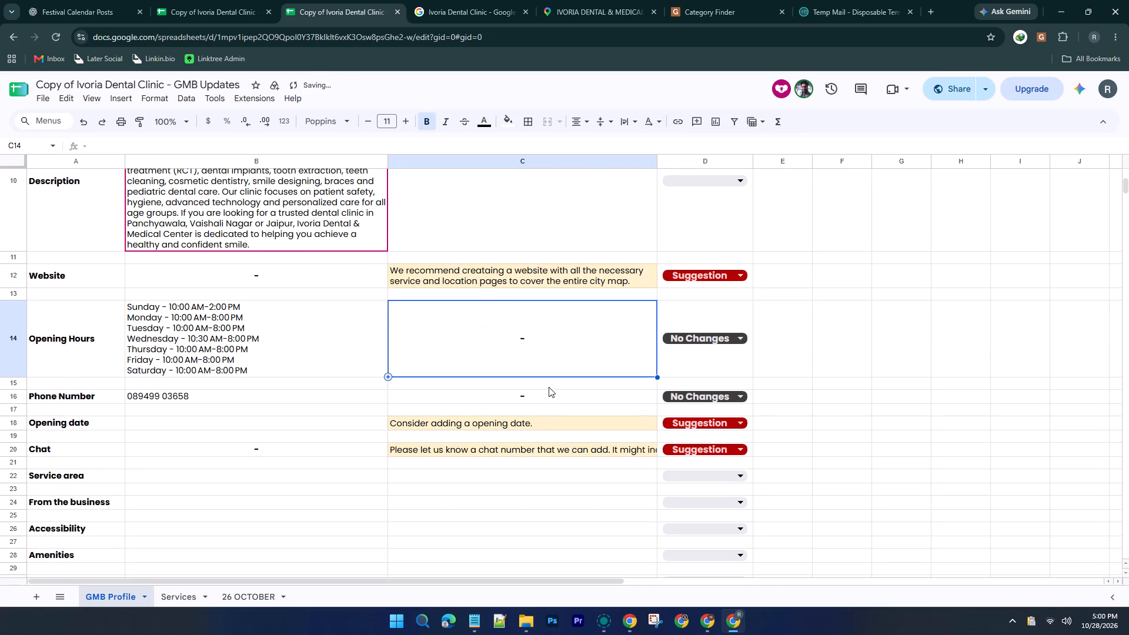
click(550, 450)
click(599, 114)
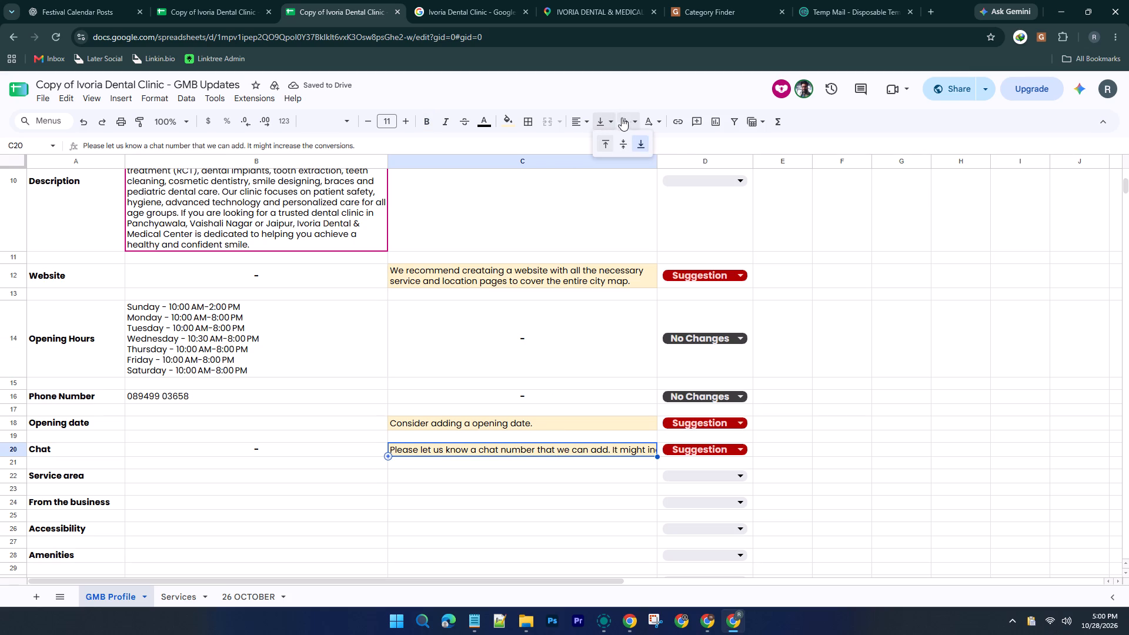
click(625, 118)
click(644, 144)
click(502, 377)
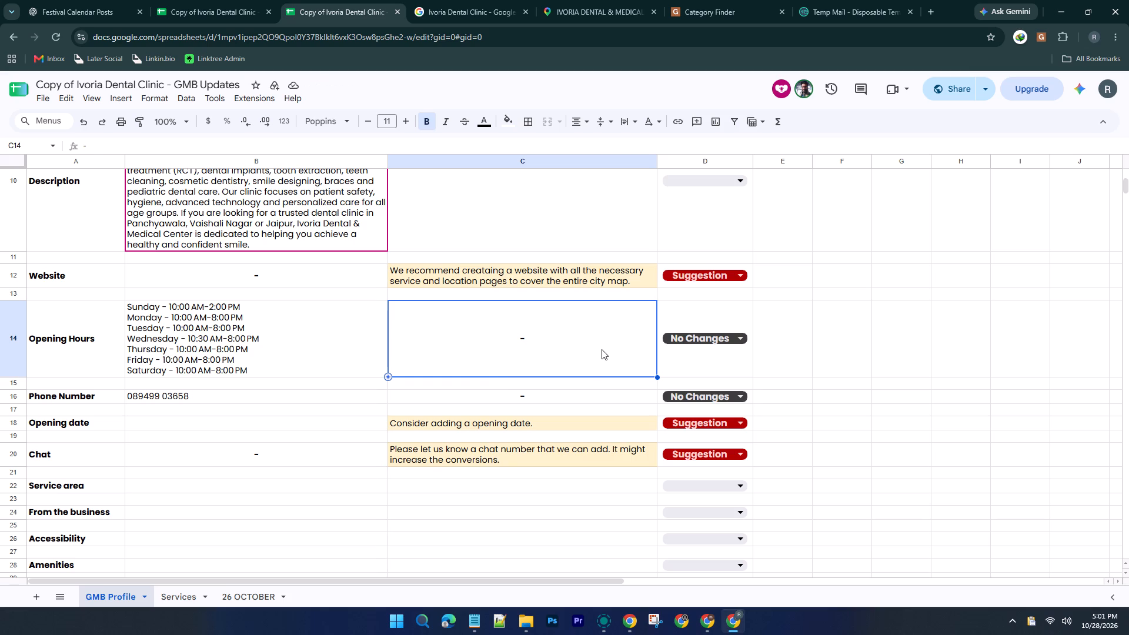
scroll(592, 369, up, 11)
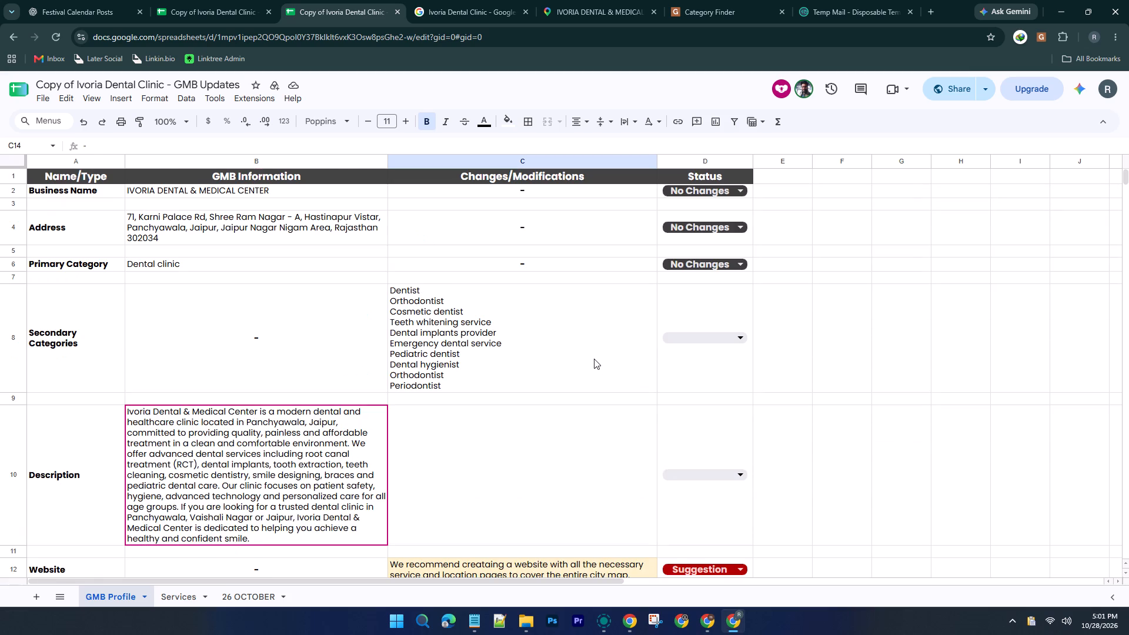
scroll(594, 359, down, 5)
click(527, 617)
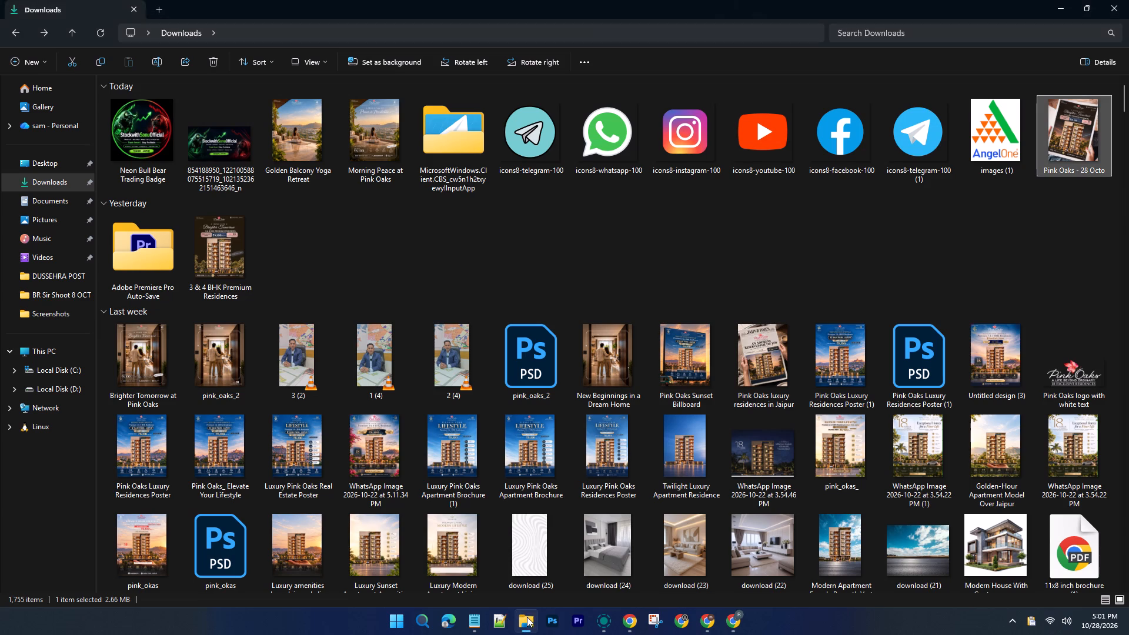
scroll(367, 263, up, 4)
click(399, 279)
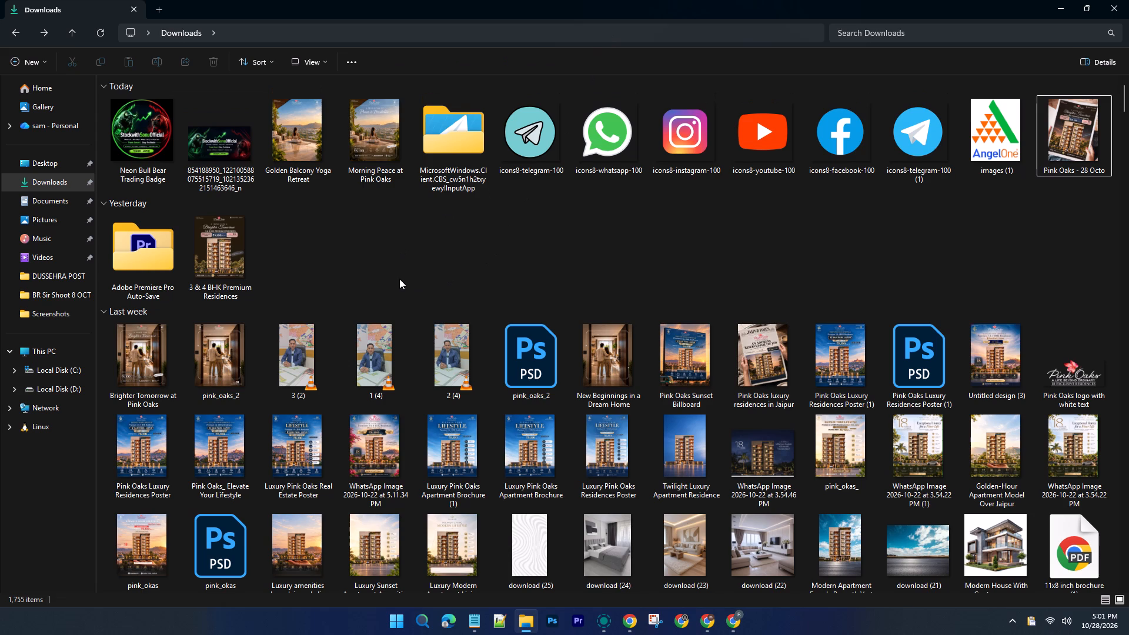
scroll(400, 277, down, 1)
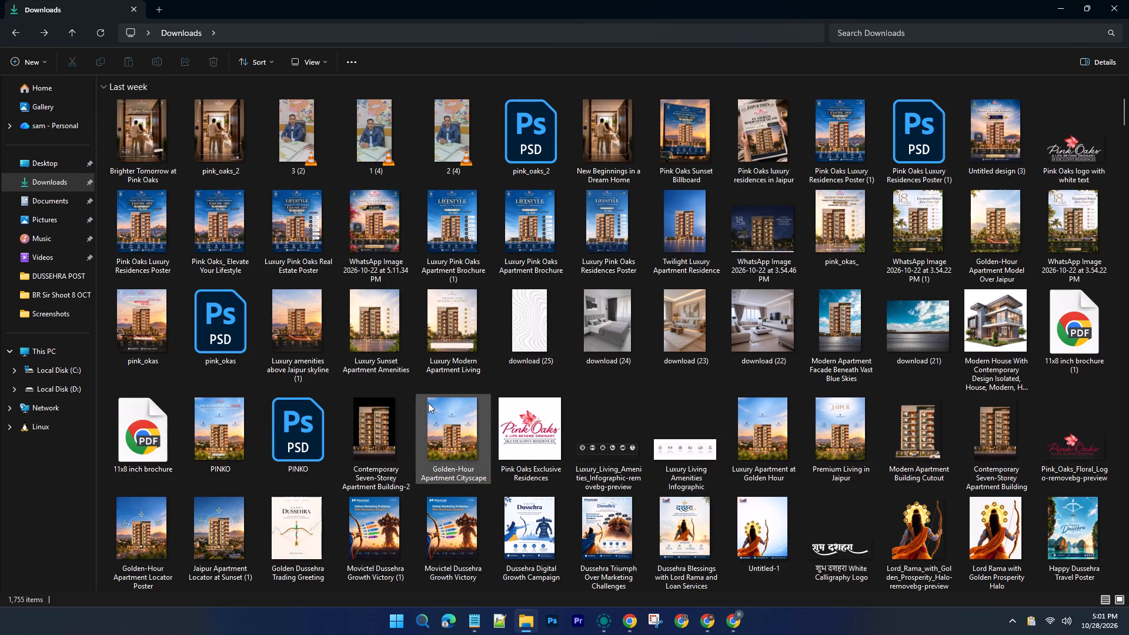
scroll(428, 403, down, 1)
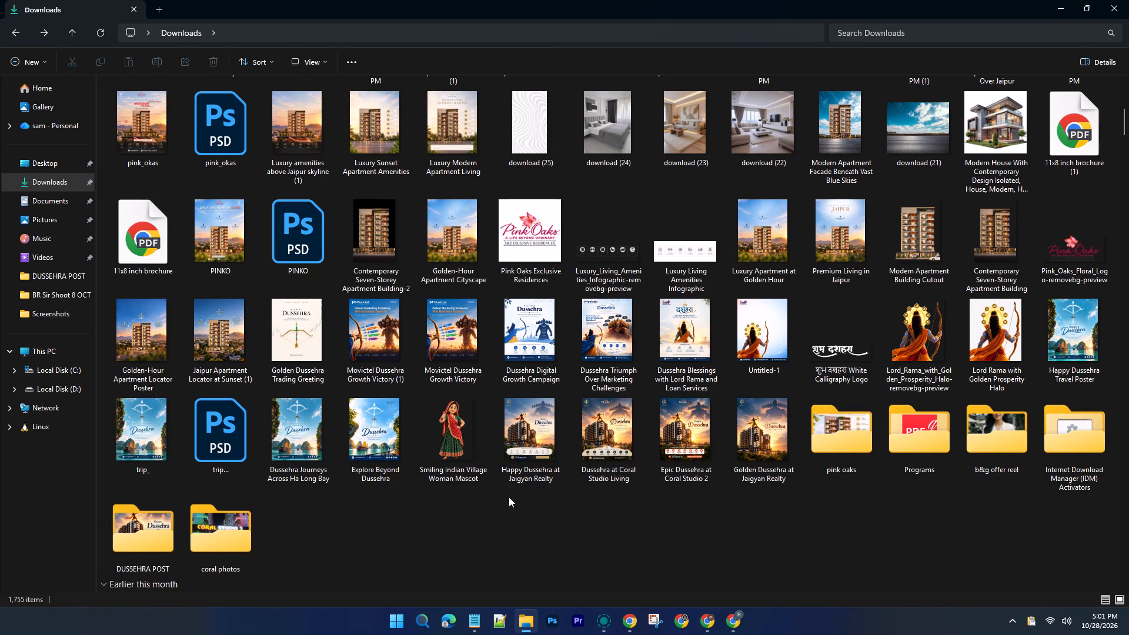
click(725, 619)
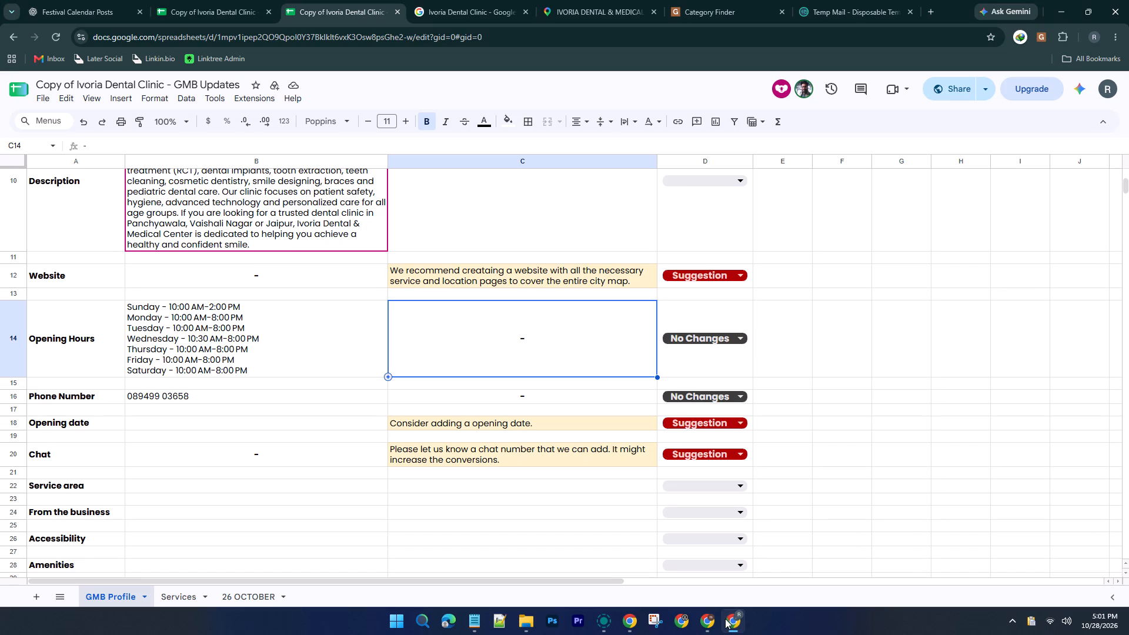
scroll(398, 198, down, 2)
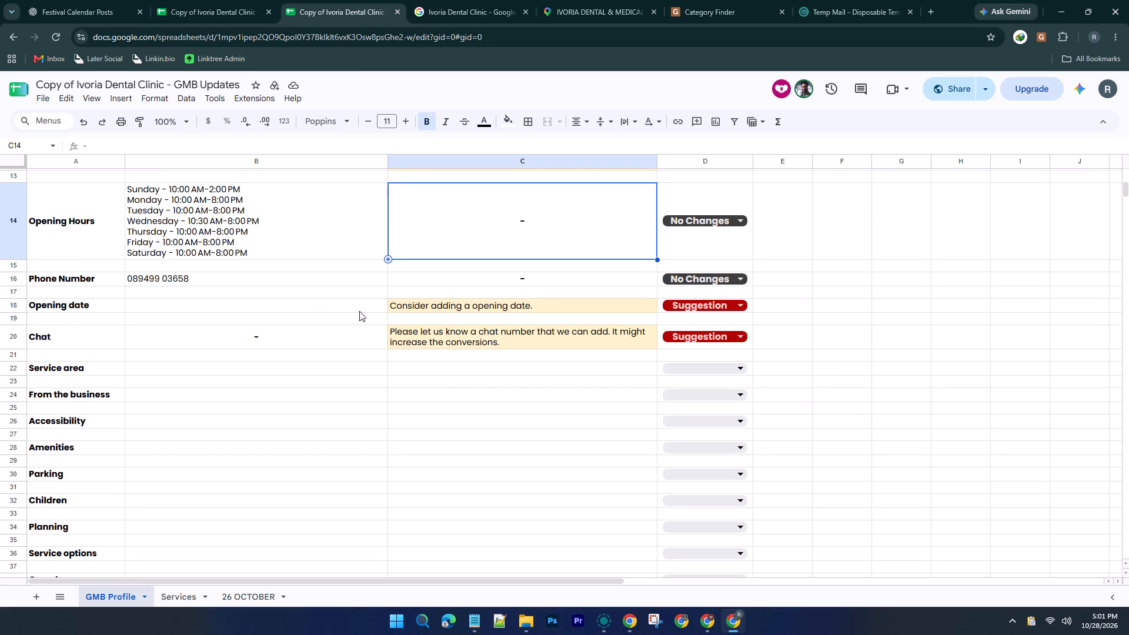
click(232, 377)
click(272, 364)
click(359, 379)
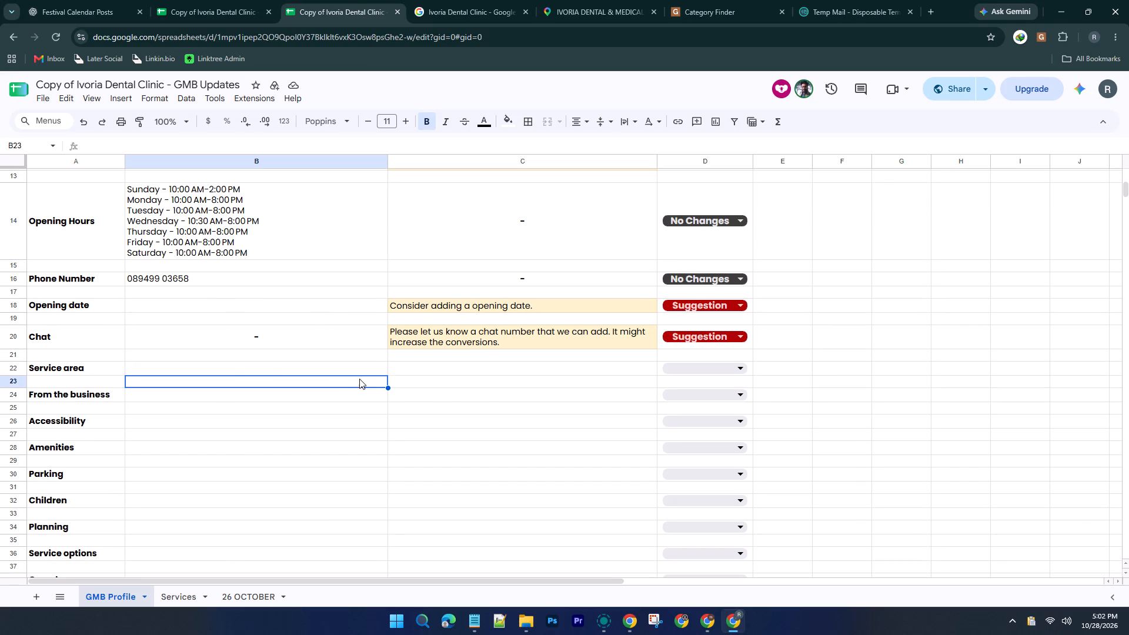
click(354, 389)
Look back through the IVORIA DENTAL & MEDICAL CENTER listing on Google Maps, and bring up the Category Finder results for Dental clinic.
click(604, 0)
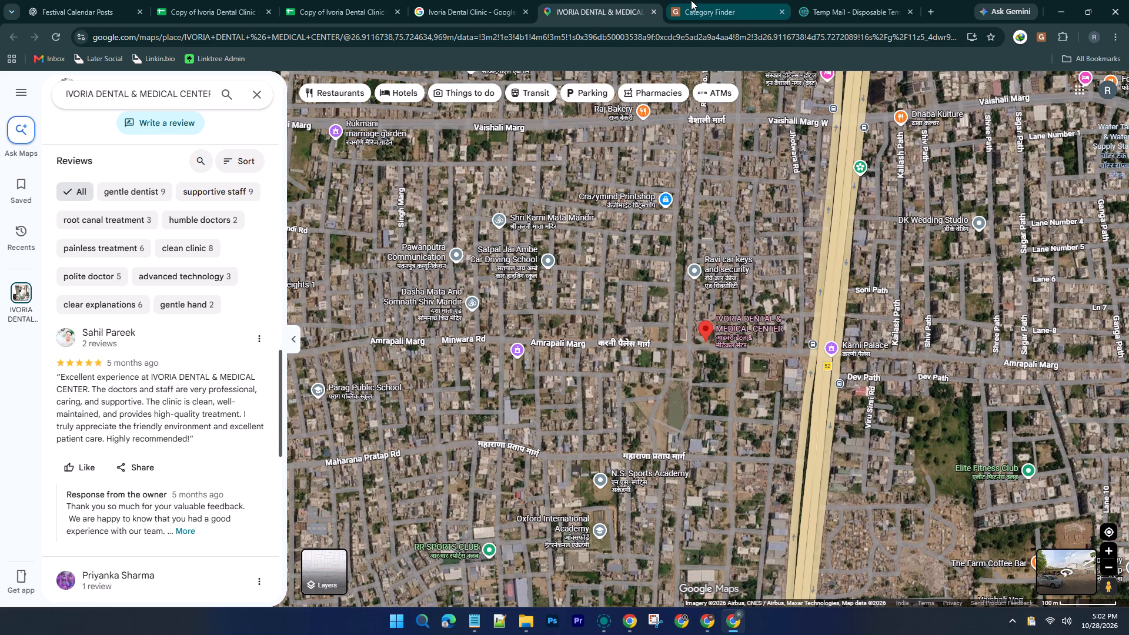
scroll(141, 380, up, 11)
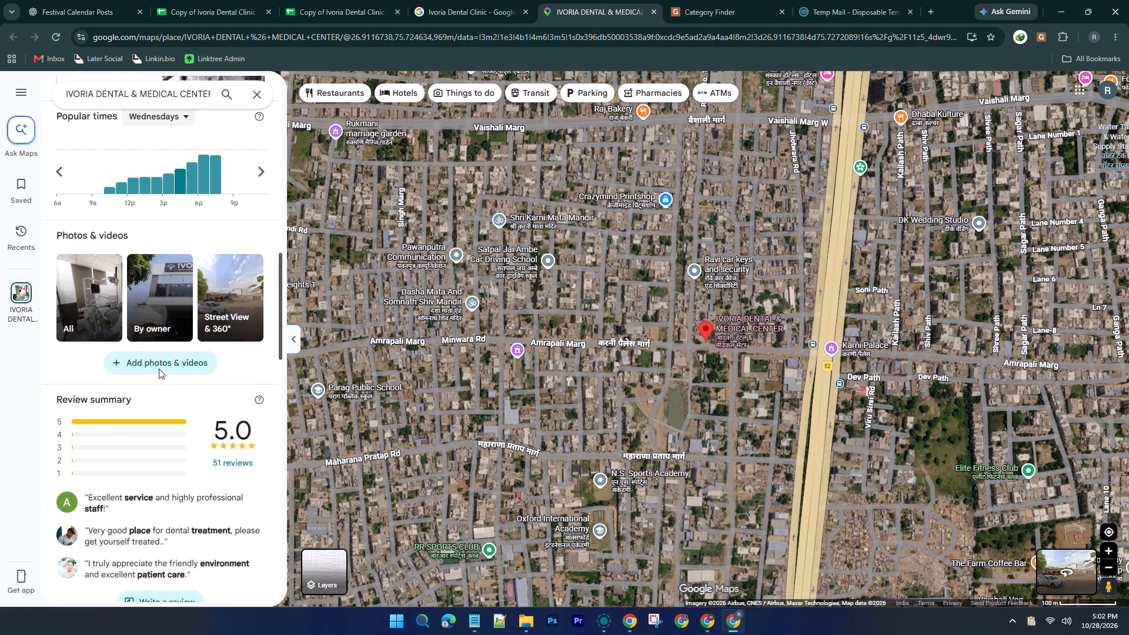
scroll(159, 369, up, 6)
click(686, 0)
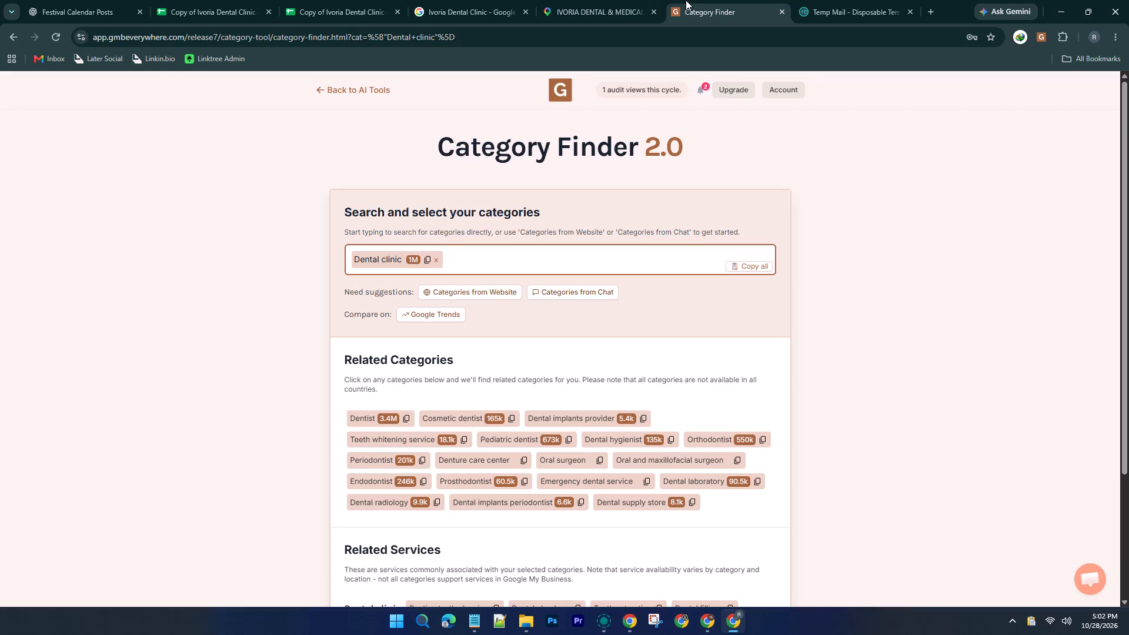
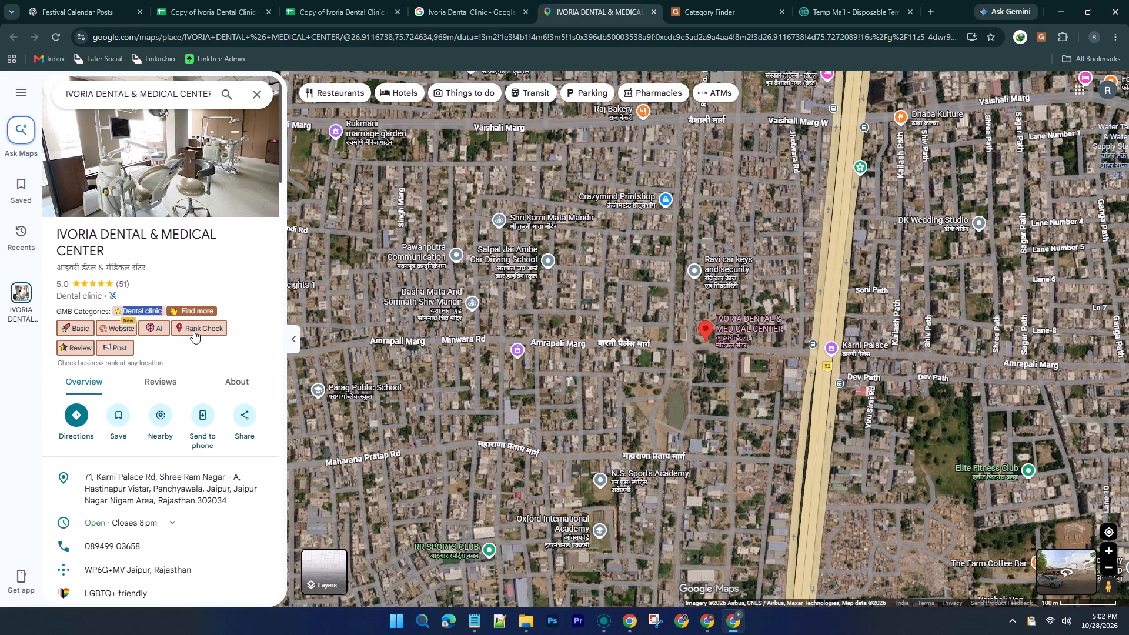
Look over the Easy Dental Care reference version and the Ivoria spreadsheet's GMB Profile, Services and 26 OCTOBER sheets.
click(238, 0)
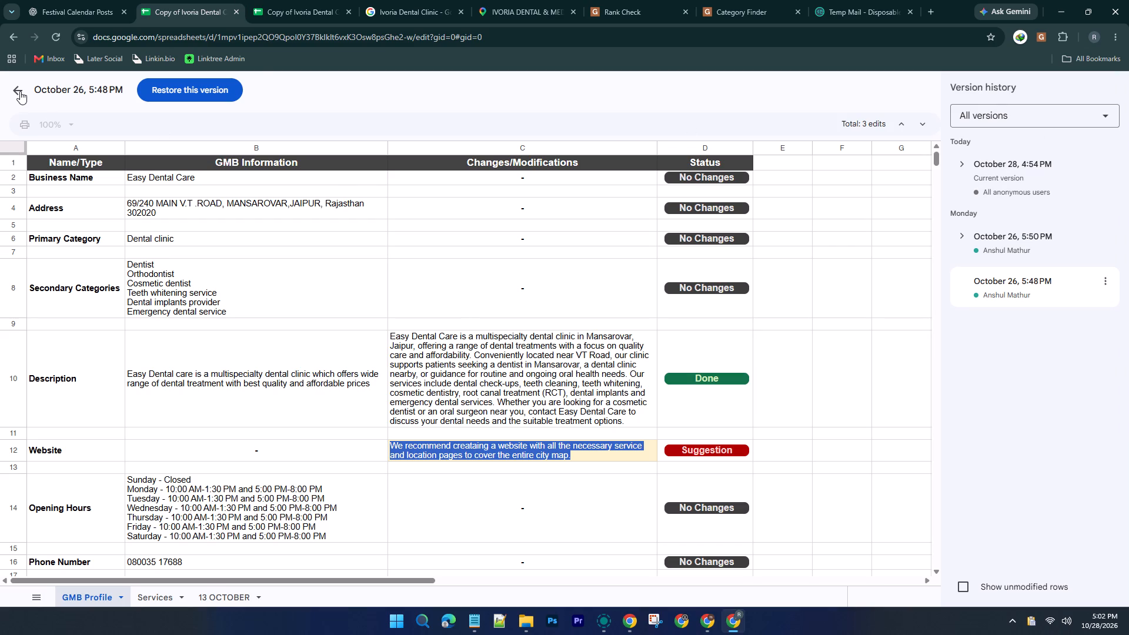
click(285, 0)
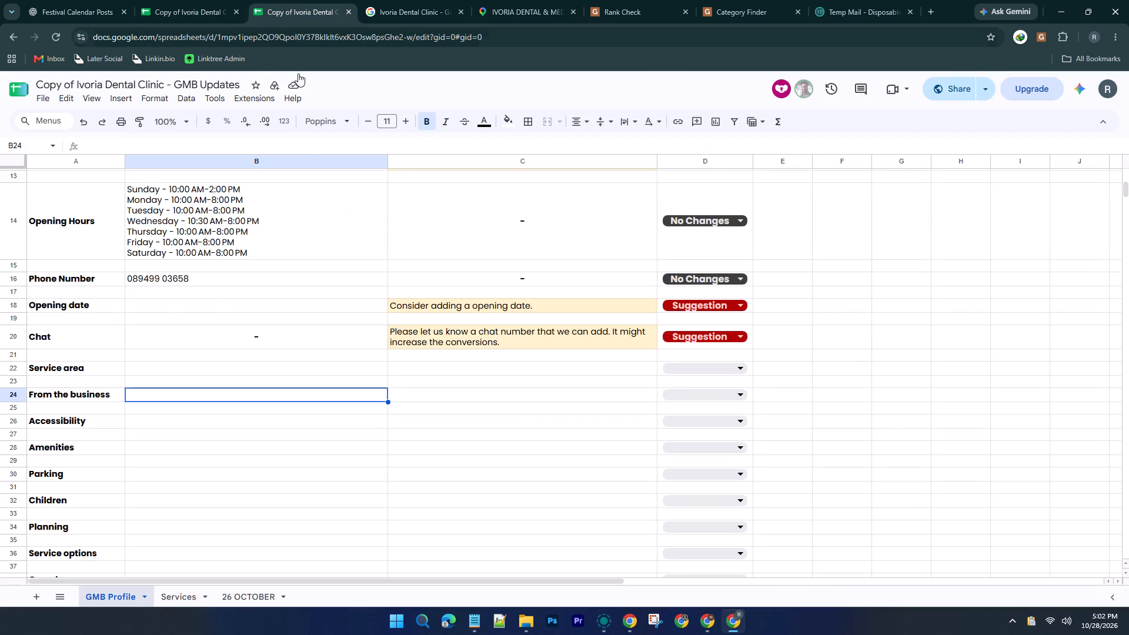
scroll(289, 373, down, 4)
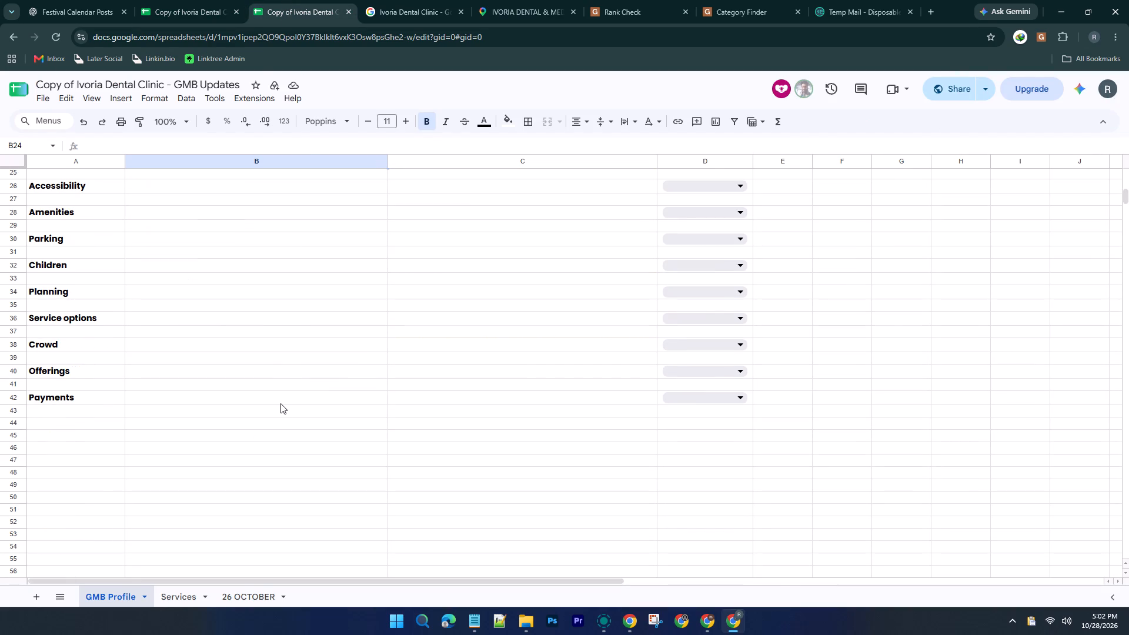
click(183, 592)
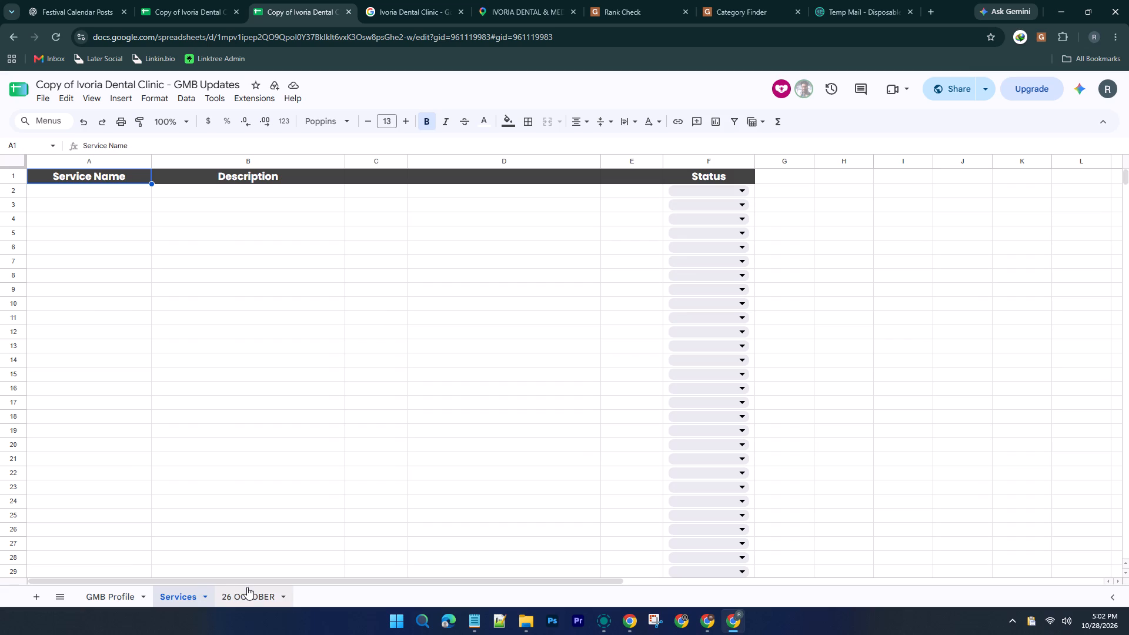
click(247, 587)
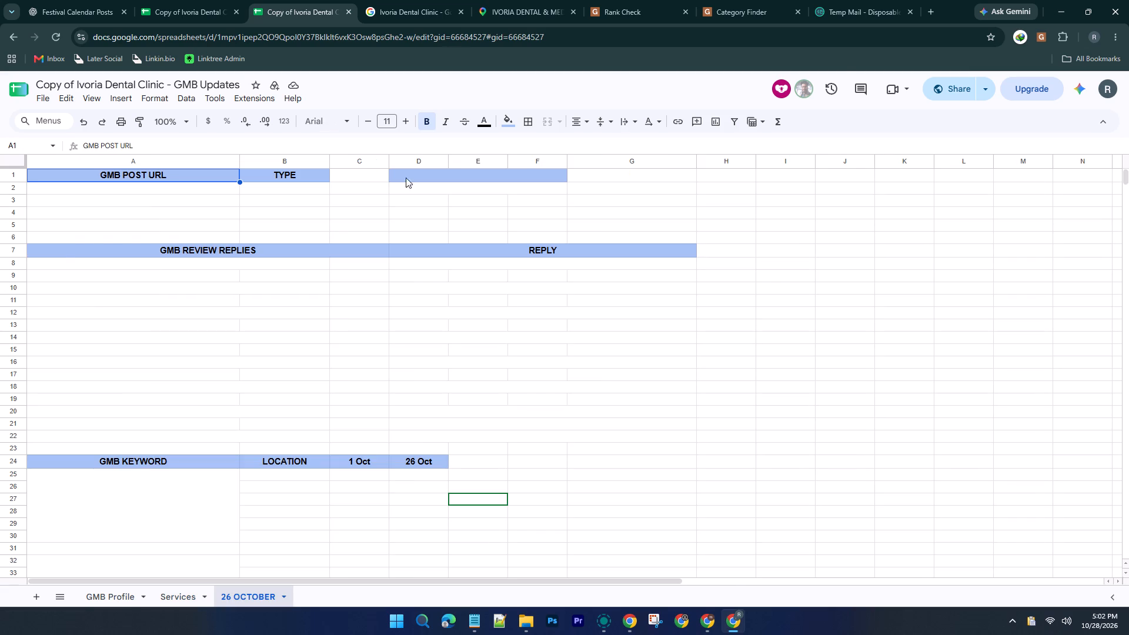
Open the full reviews of the IVORIA DENTAL & MEDICAL CENTER listing on Google Maps and change their sort order.
click(511, 0)
scroll(142, 435, down, 7)
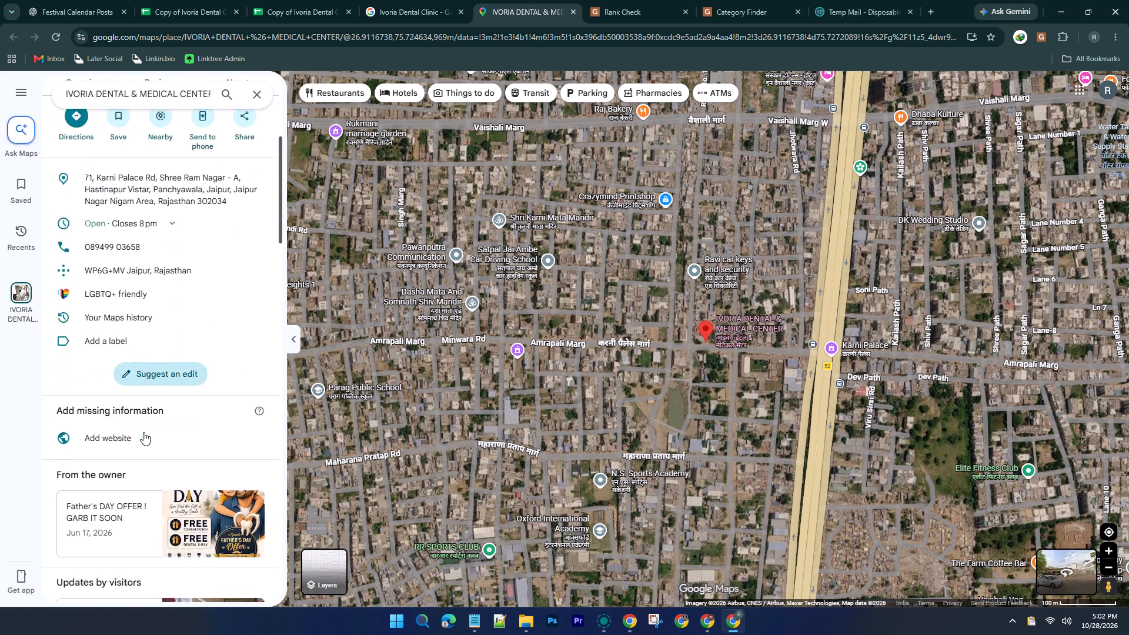
scroll(143, 432, down, 12)
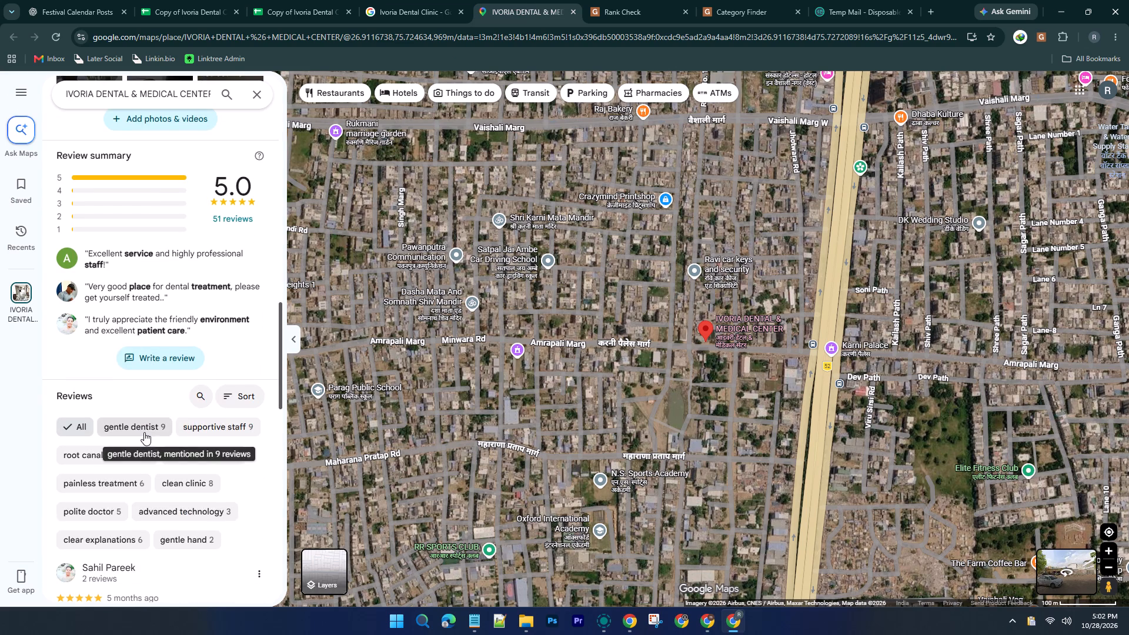
click(259, 225)
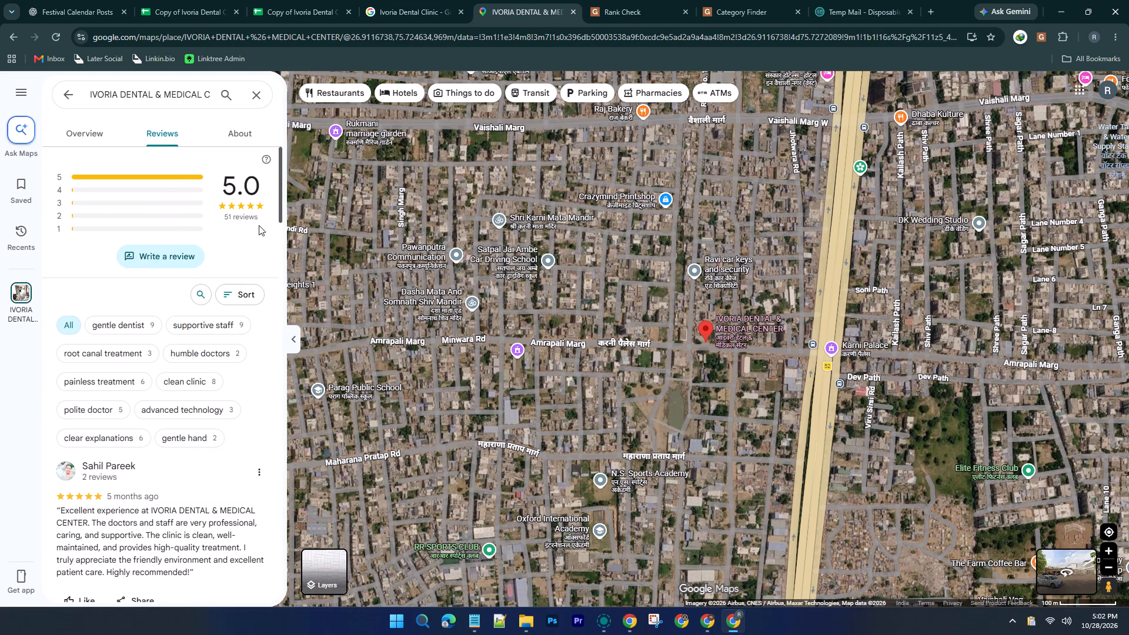
scroll(169, 457, down, 6)
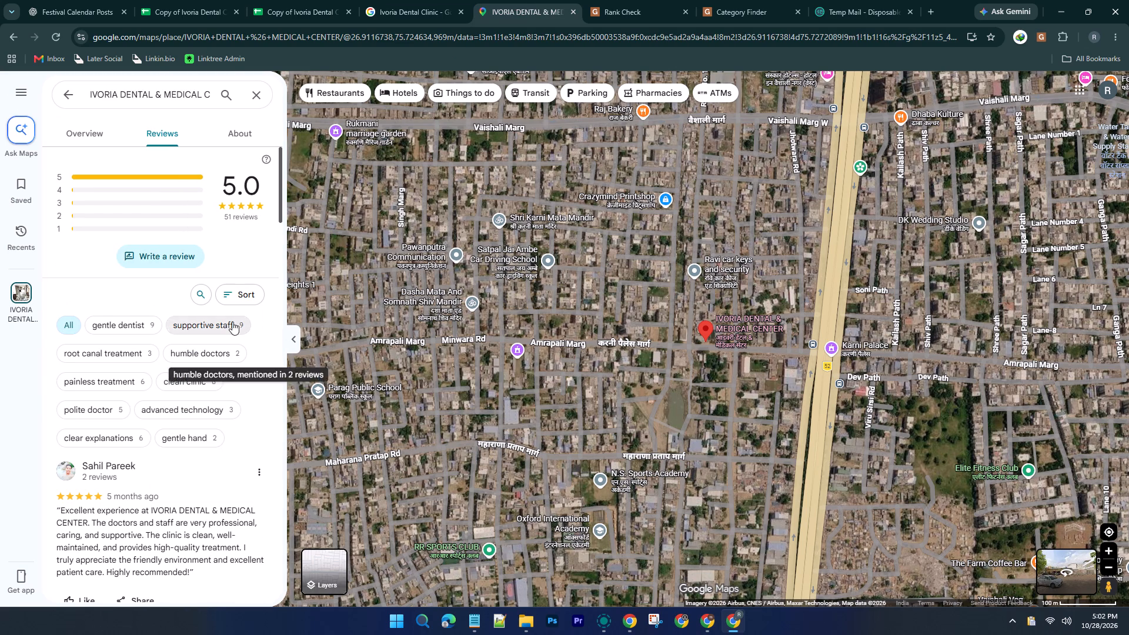
click(231, 304)
click(231, 305)
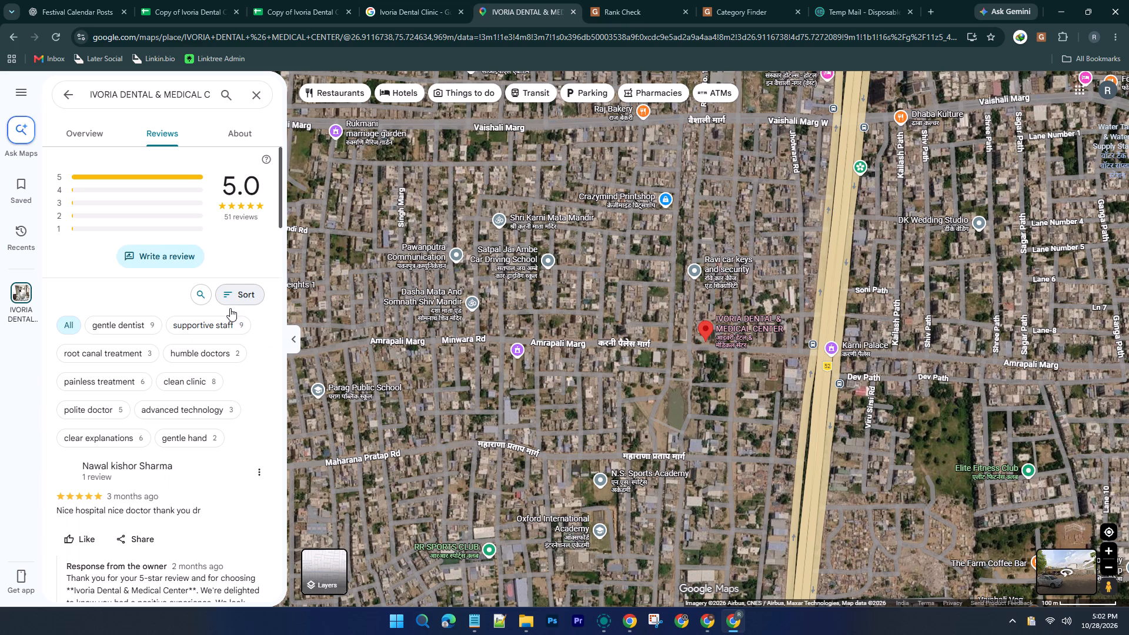
Examine the re-sorted customer reviews and the owner's responses on the listing.
scroll(181, 452, down, 5)
scroll(234, 418, down, 3)
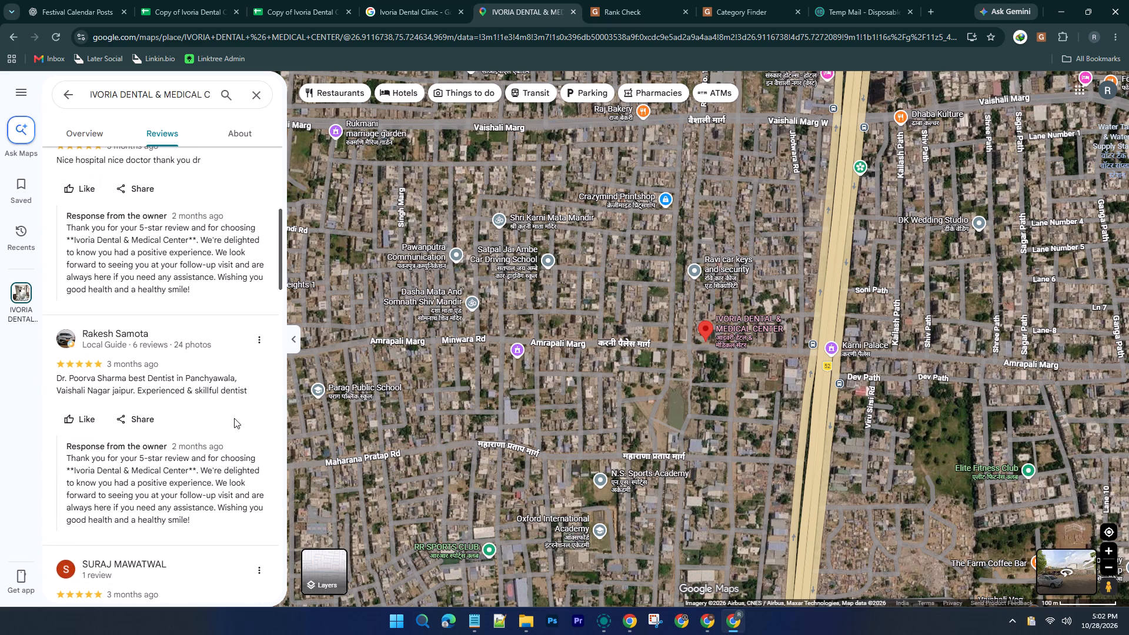
scroll(234, 418, down, 4)
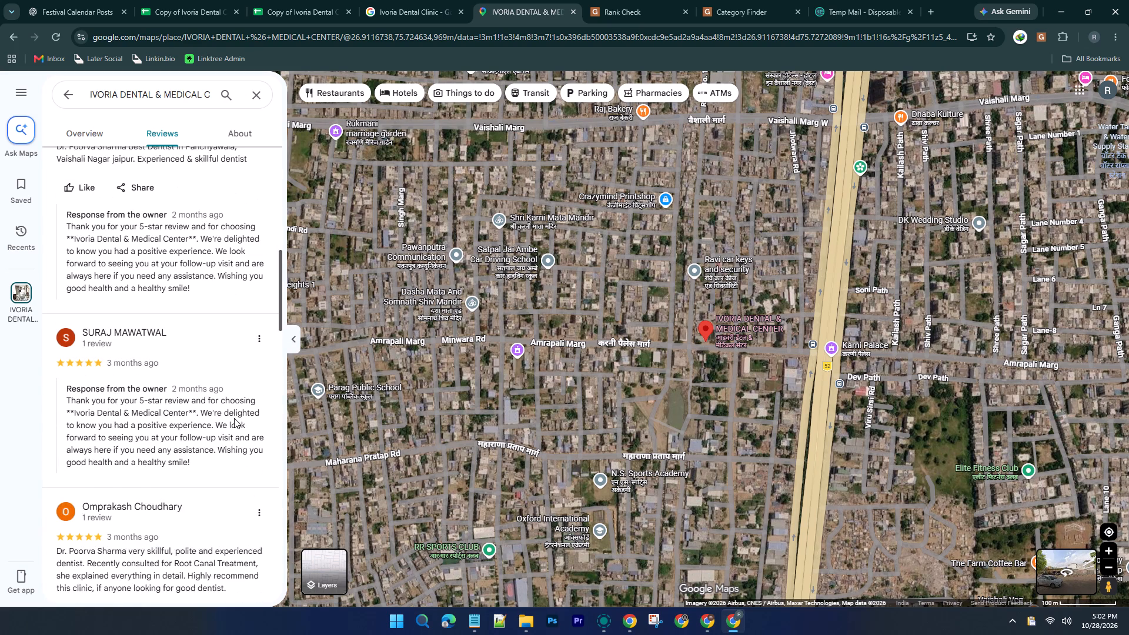
scroll(234, 418, down, 4)
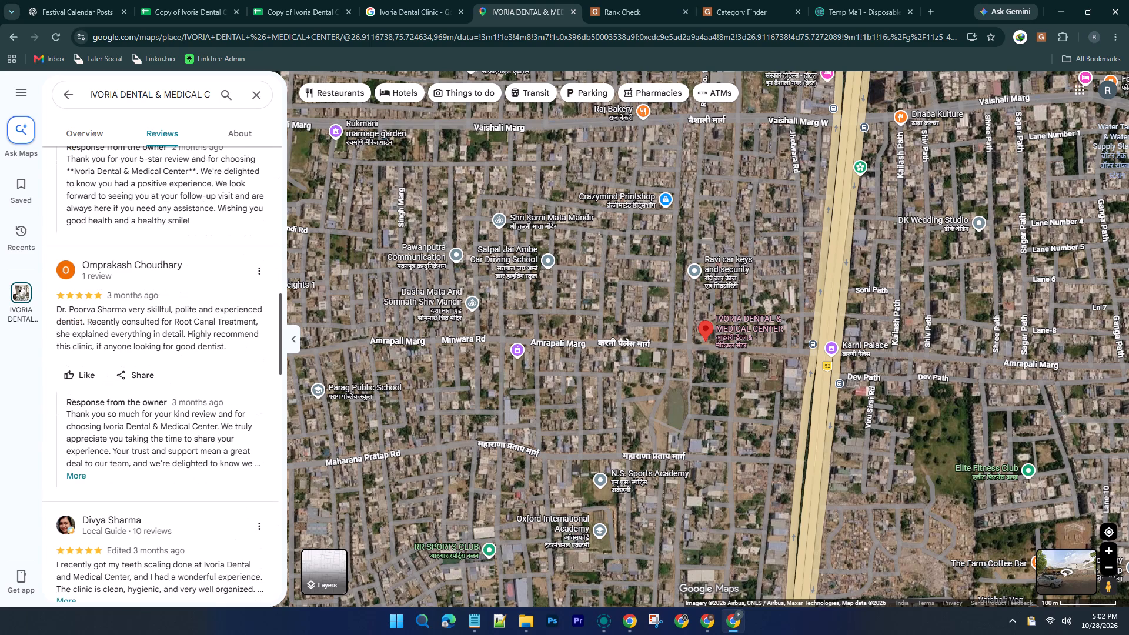
scroll(234, 418, down, 4)
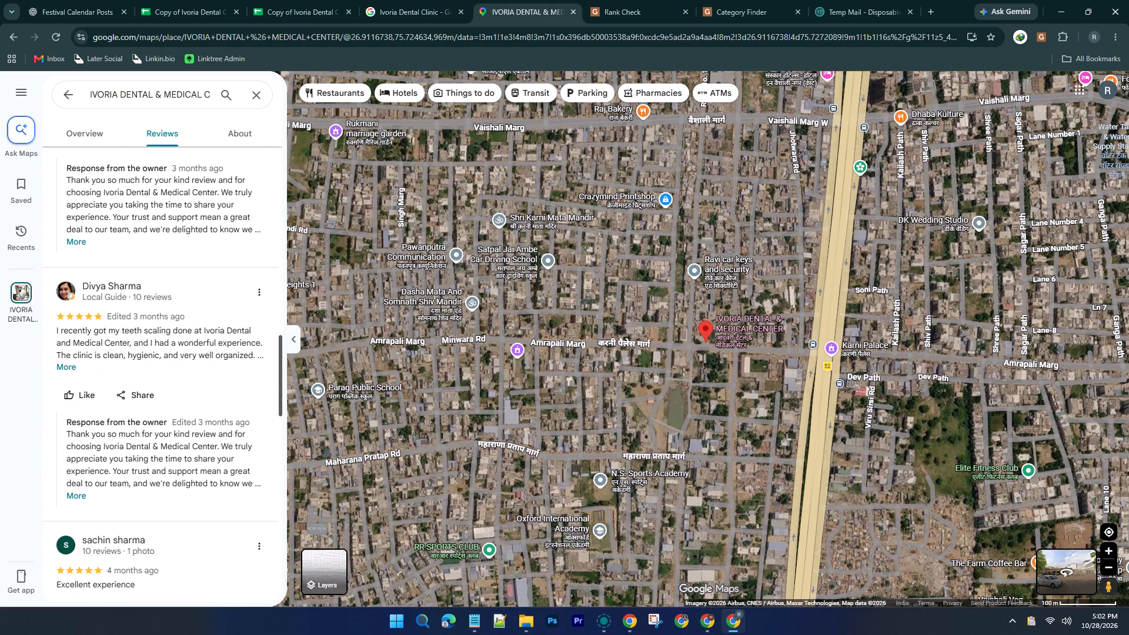
scroll(234, 418, up, 14)
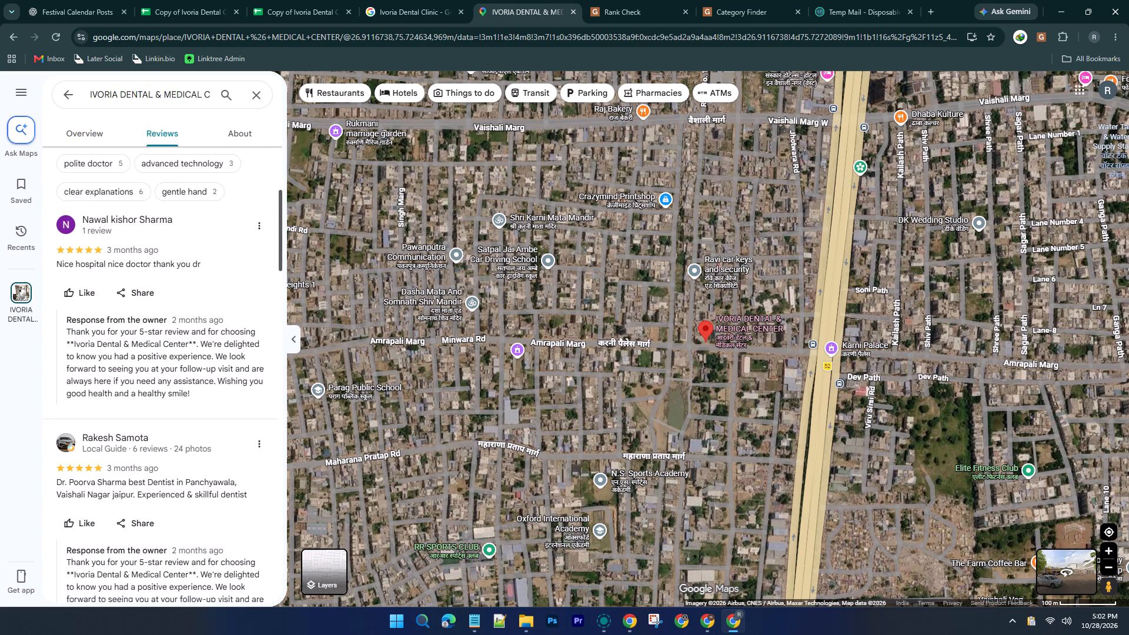
scroll(234, 418, up, 2)
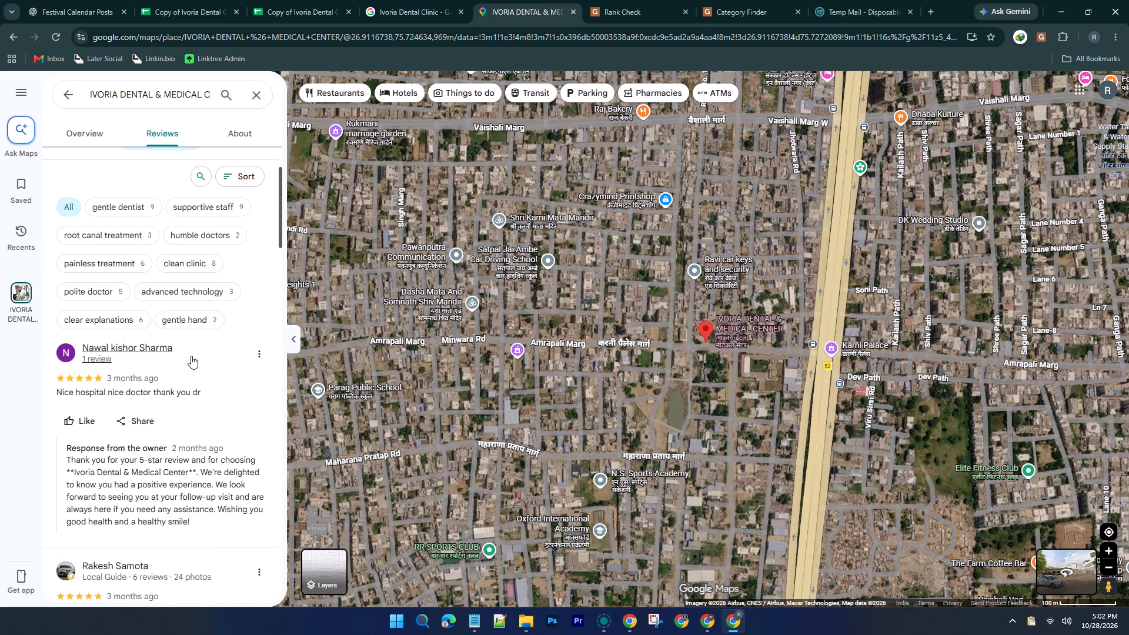
Record the first review in the Notepad note as the reviewer's name, a dash and "Nice hospital nice doctor thank you dr", followed by a blank line.
drag(78, 345, 148, 345)
drag(148, 345, 203, 474)
drag(201, 390, 55, 398)
key(ctrl+c)
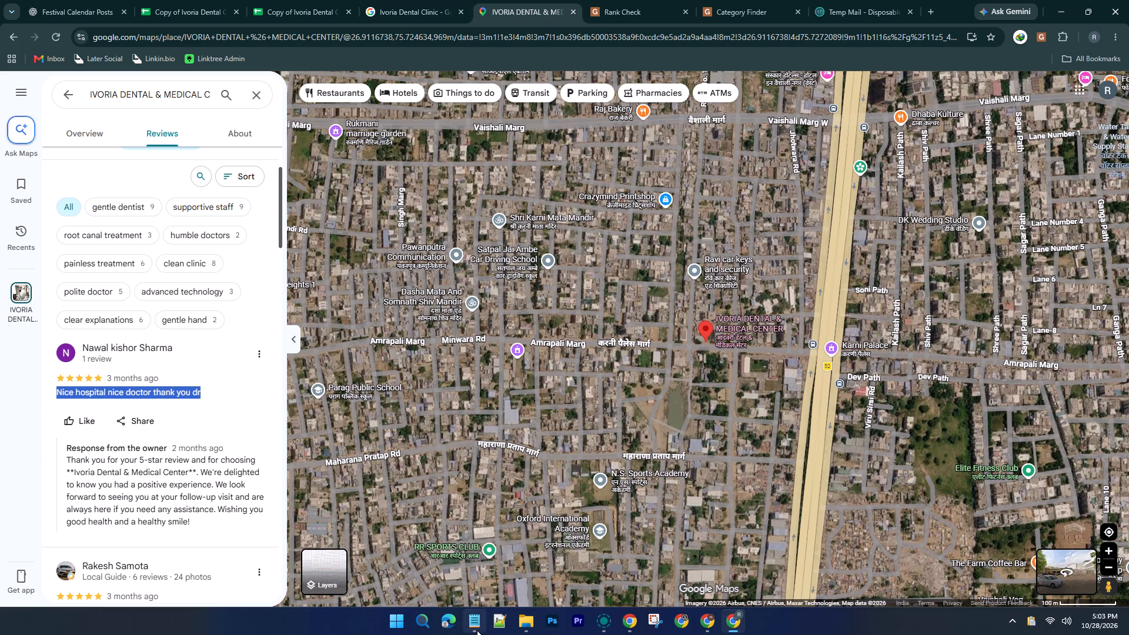
click(477, 630)
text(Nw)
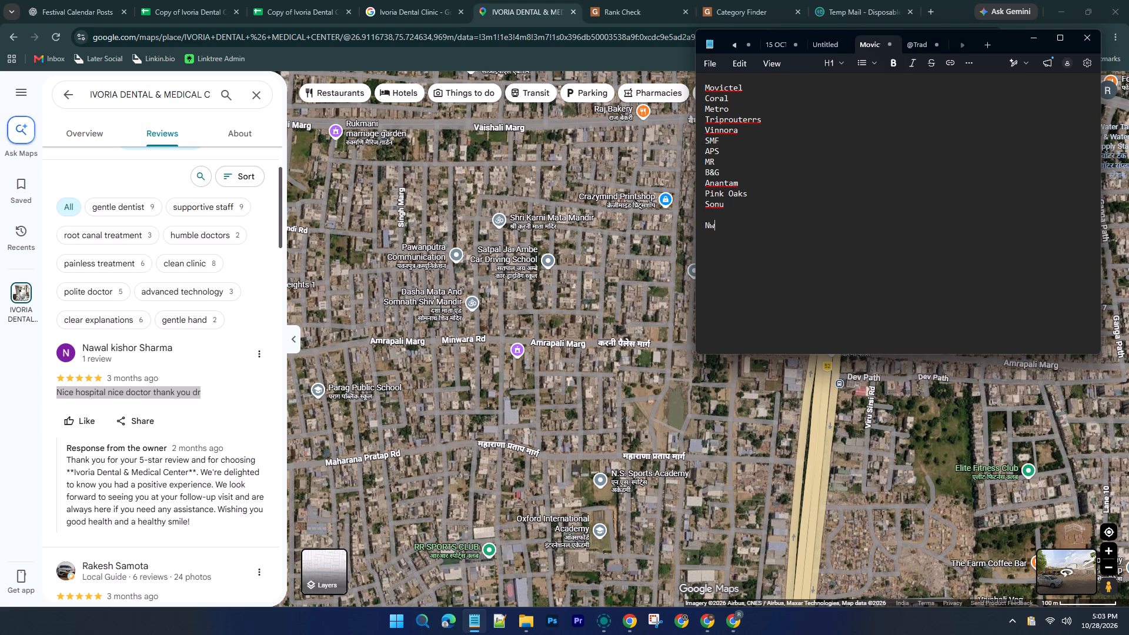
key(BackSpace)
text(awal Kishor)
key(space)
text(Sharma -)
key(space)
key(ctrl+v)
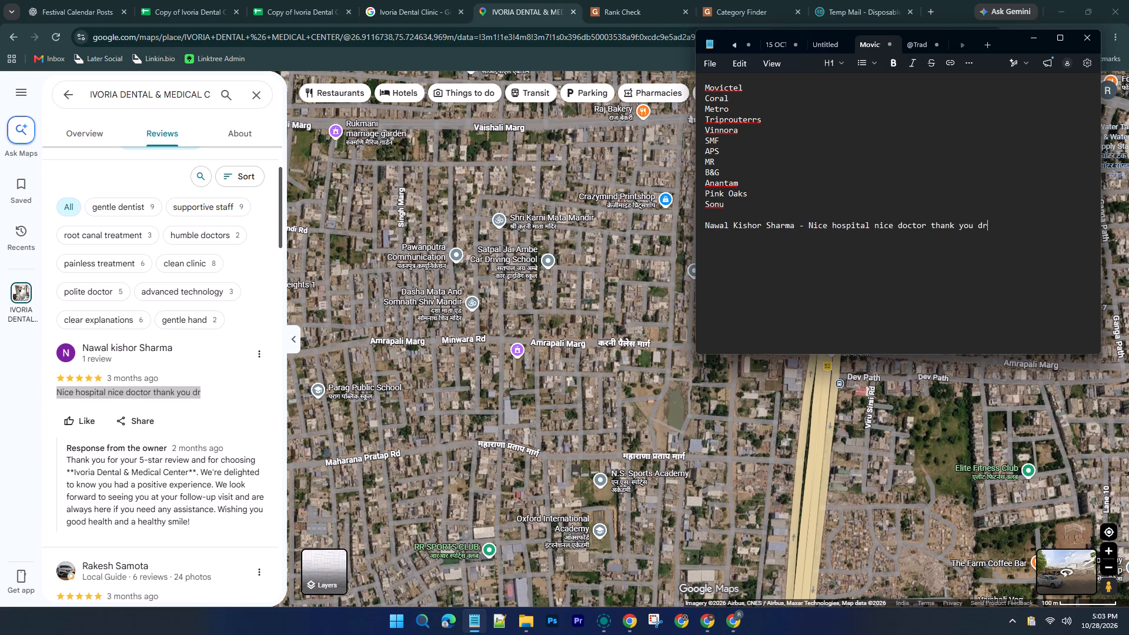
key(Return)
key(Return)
Copy the text of the second review, about the best dentist in Panchyawala, and return to the Notepad note.
scroll(199, 347, down, 7)
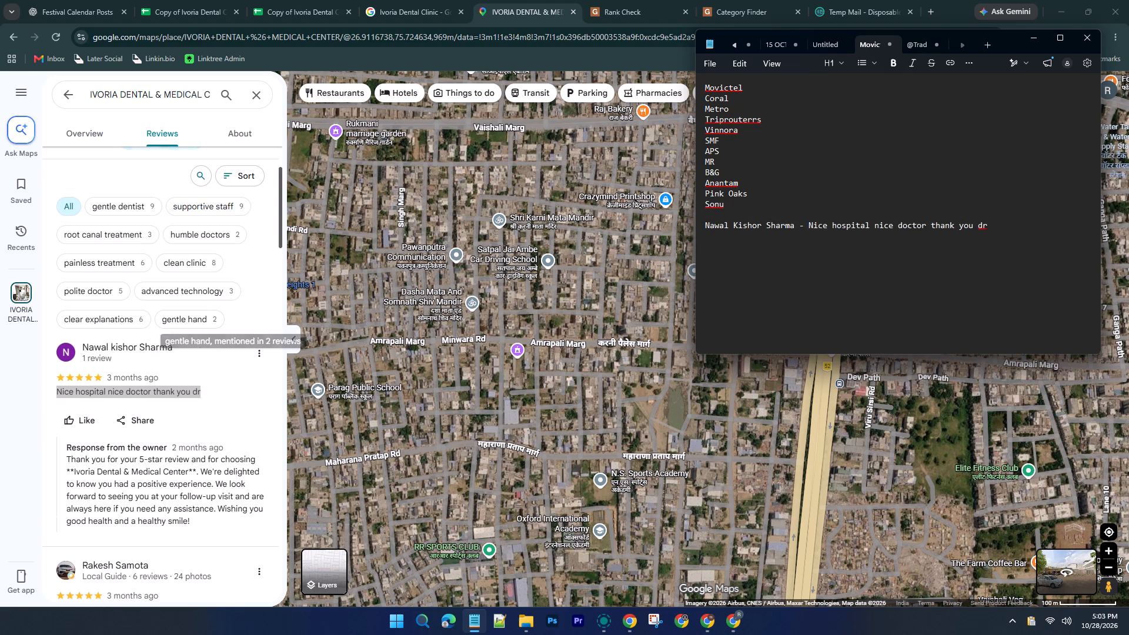
scroll(182, 389, down, 2)
triple_click(213, 383)
key(ctrl+c)
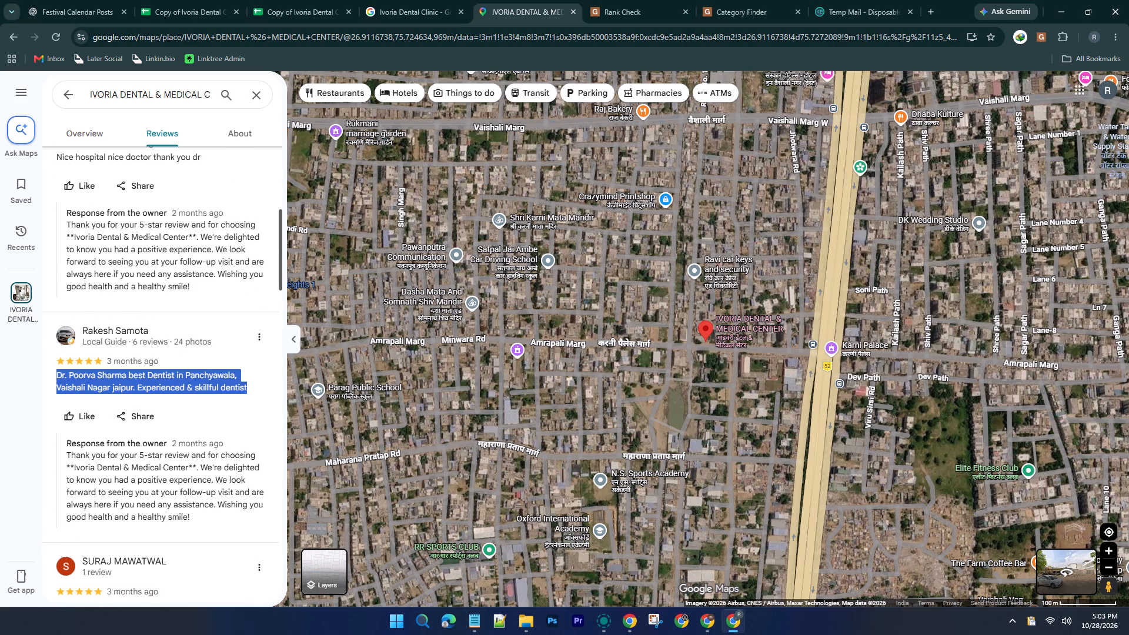
click(470, 617)
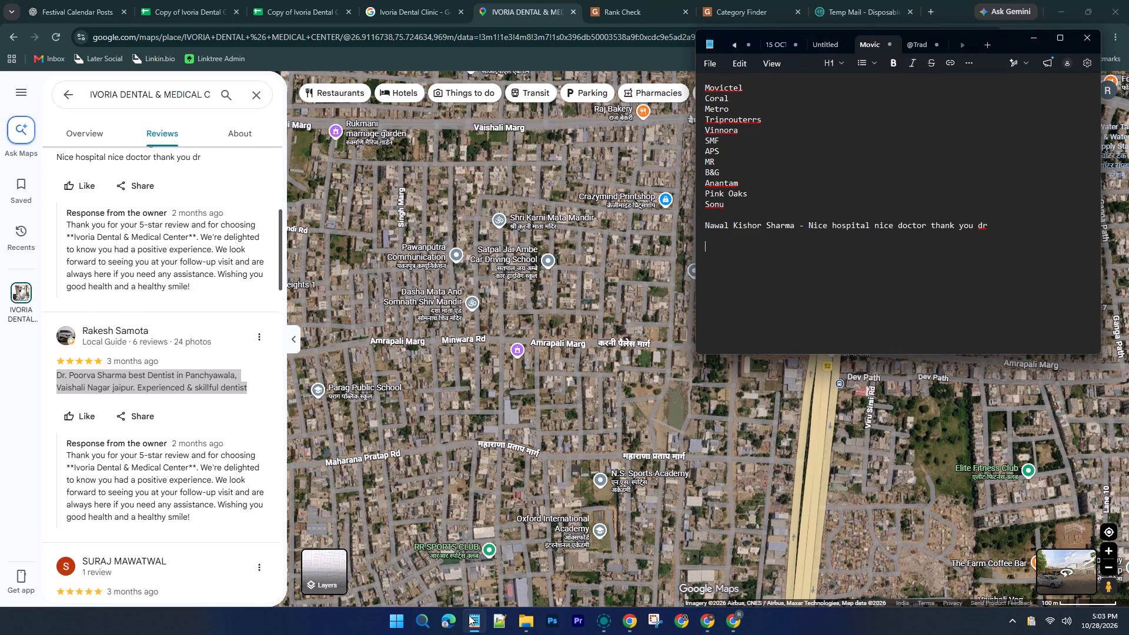
Search from Windows for deskpins and open the Softonic page for DeskPins in Microsoft Edge.
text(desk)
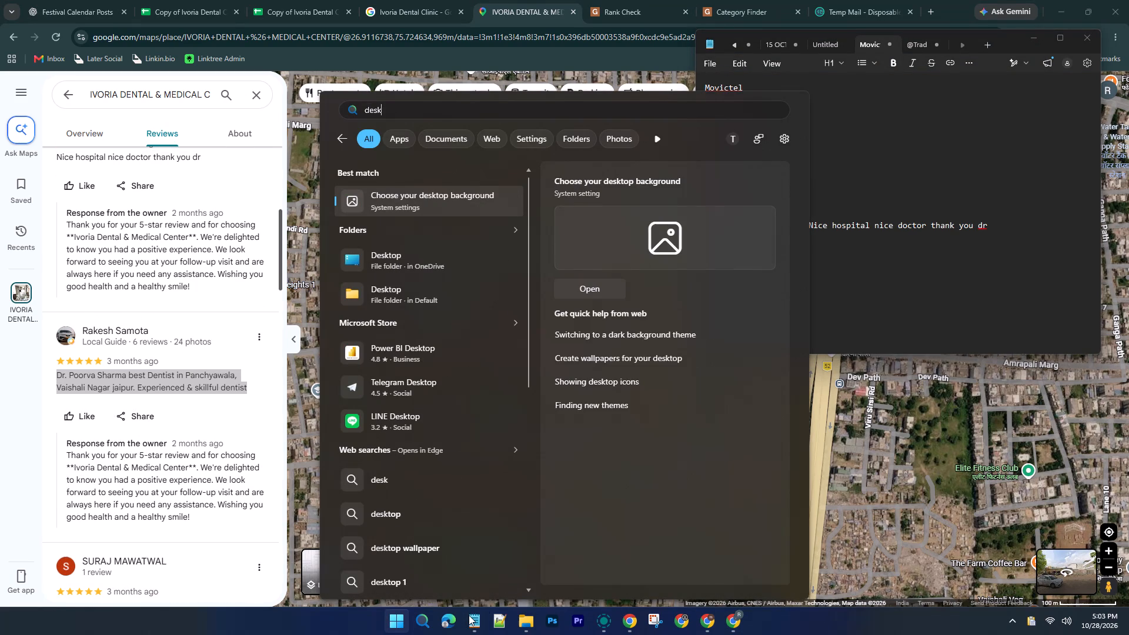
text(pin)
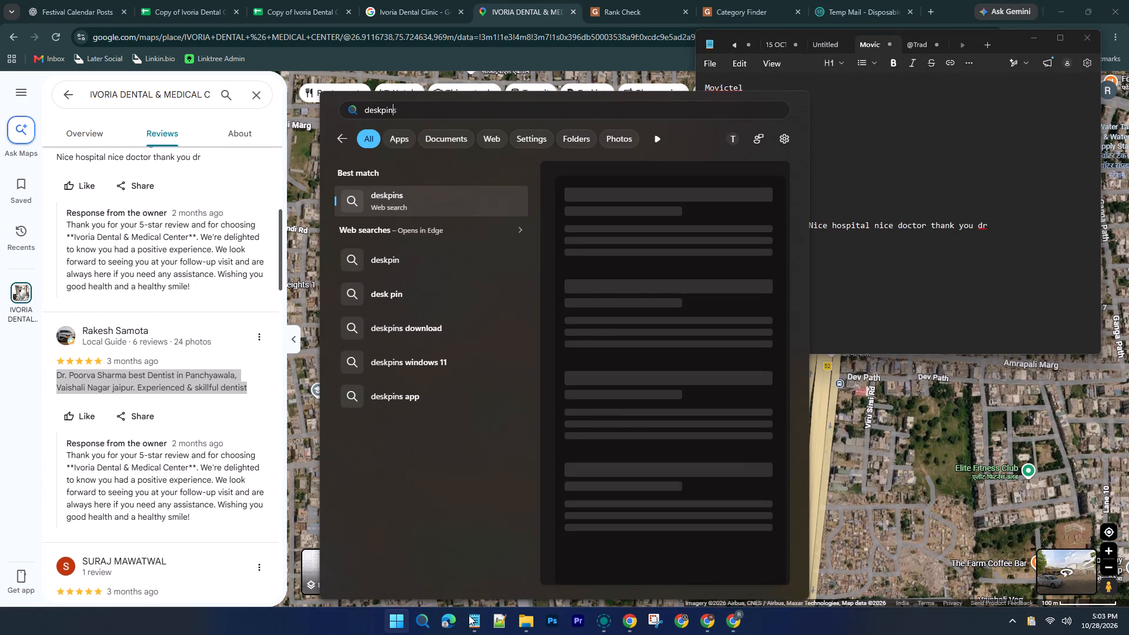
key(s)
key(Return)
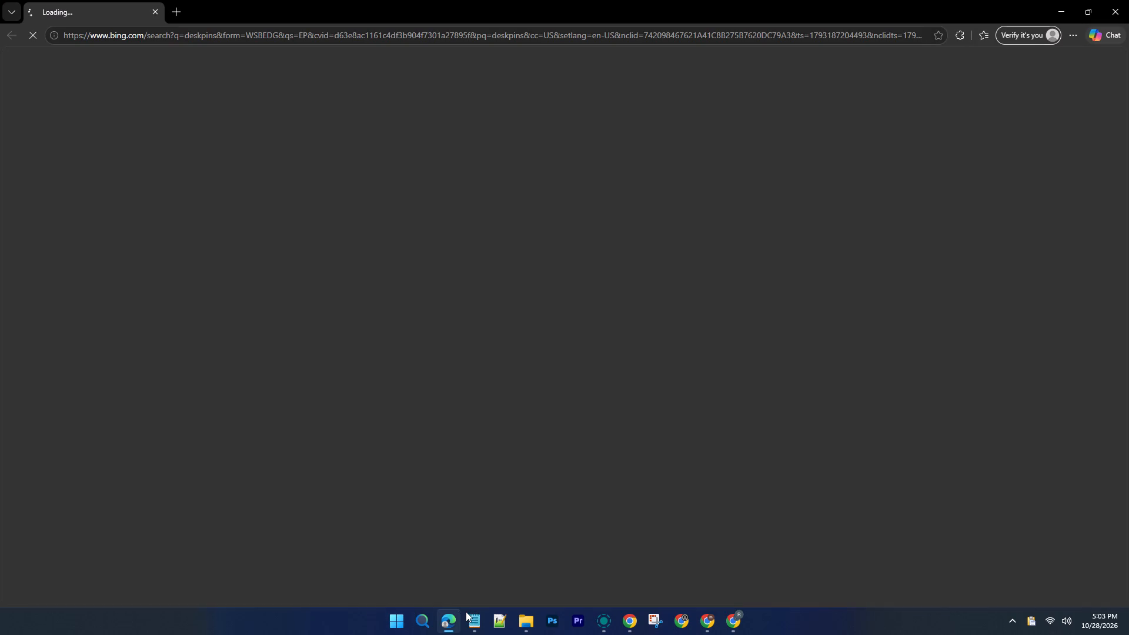
click(172, 241)
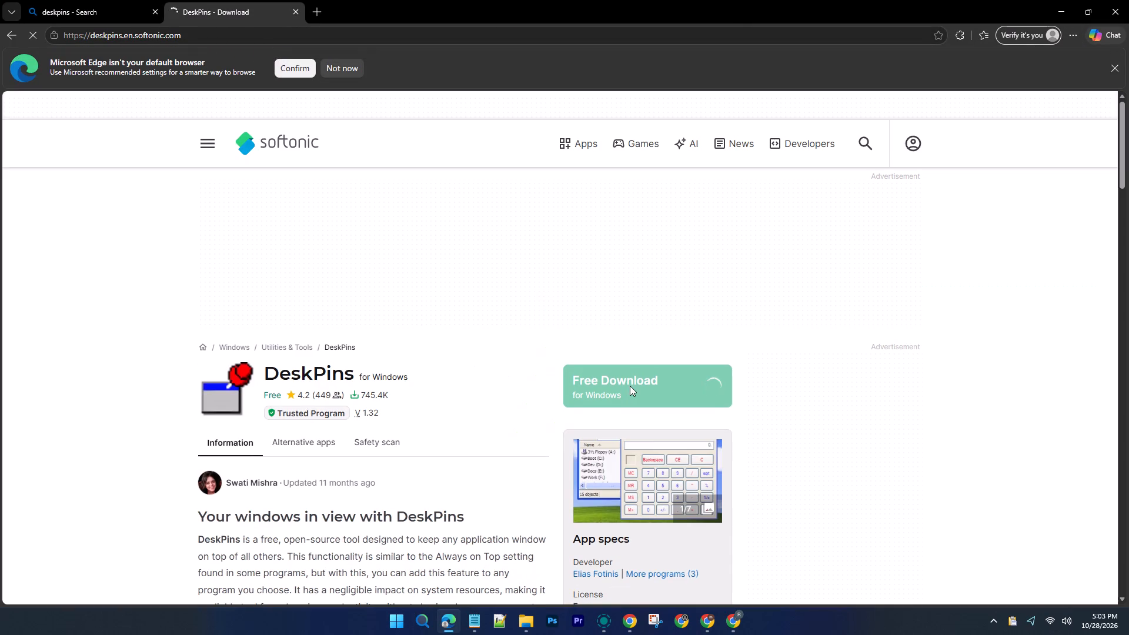
Download the DeskPins installer from Softonic with Internet Download Manager as deskpins-1.32-installer.exe, dismissing Edge's default-browser banner.
click(630, 379)
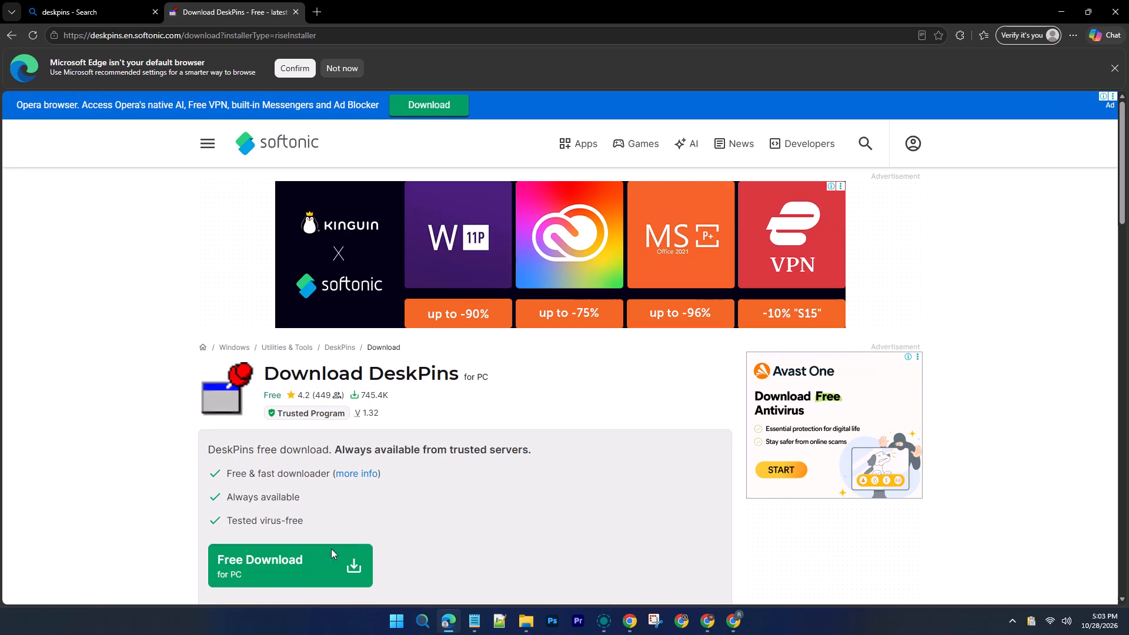
click(295, 576)
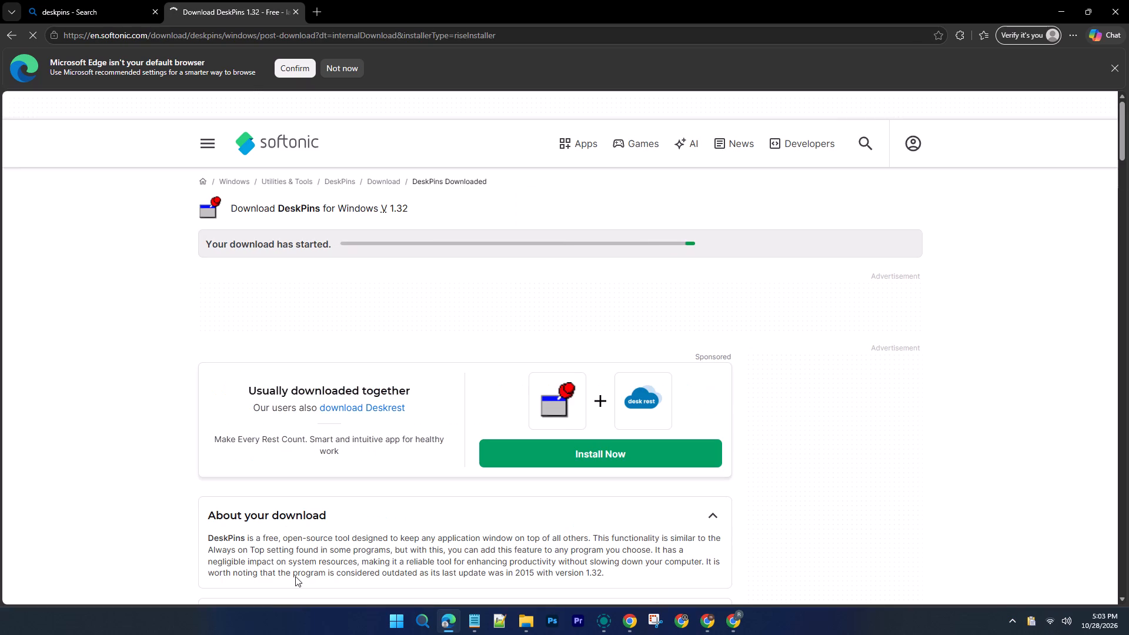
click(179, 145)
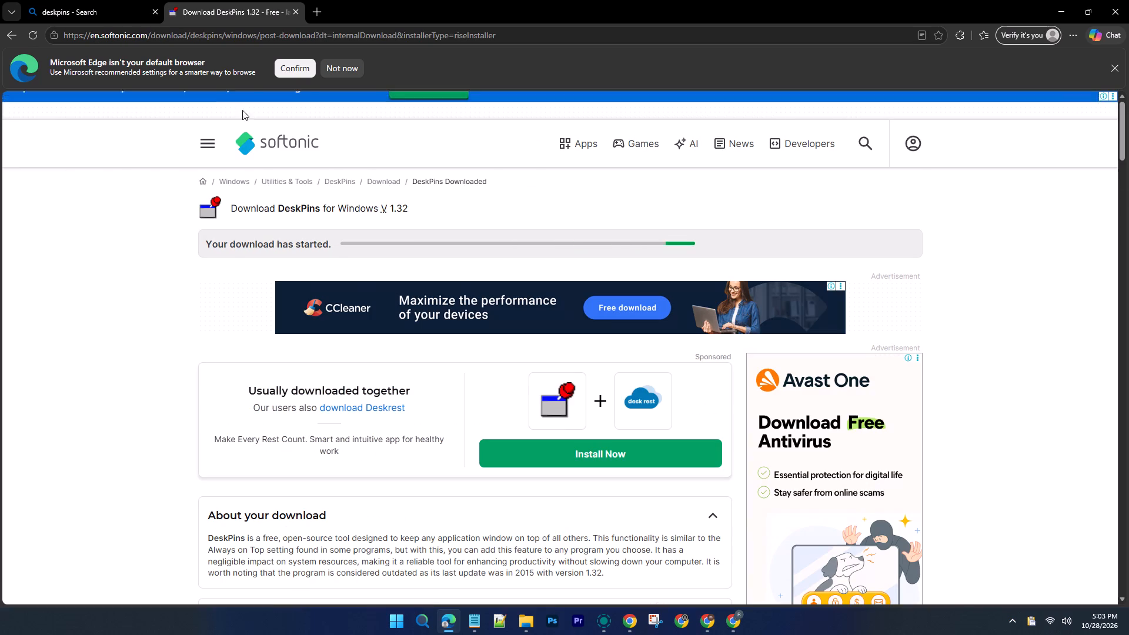
click(345, 77)
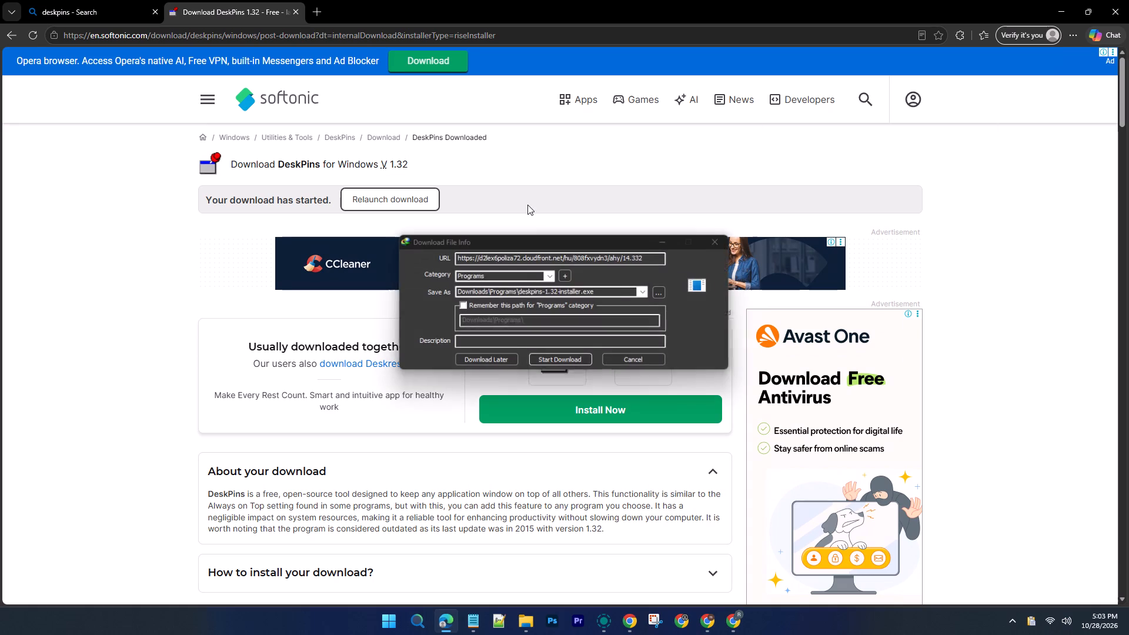
click(581, 364)
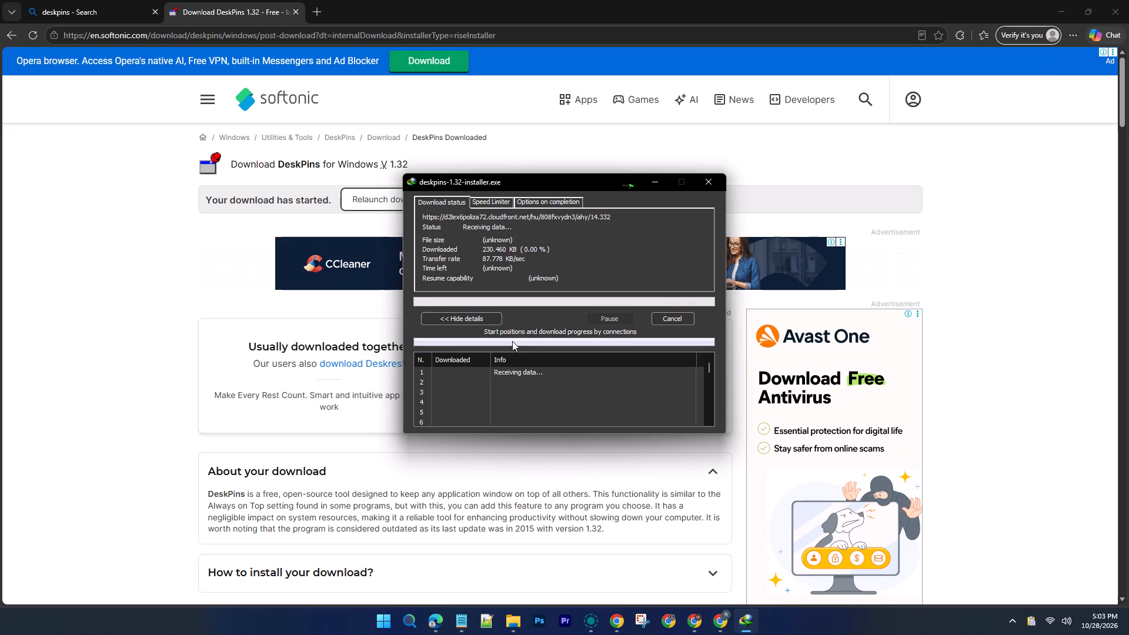